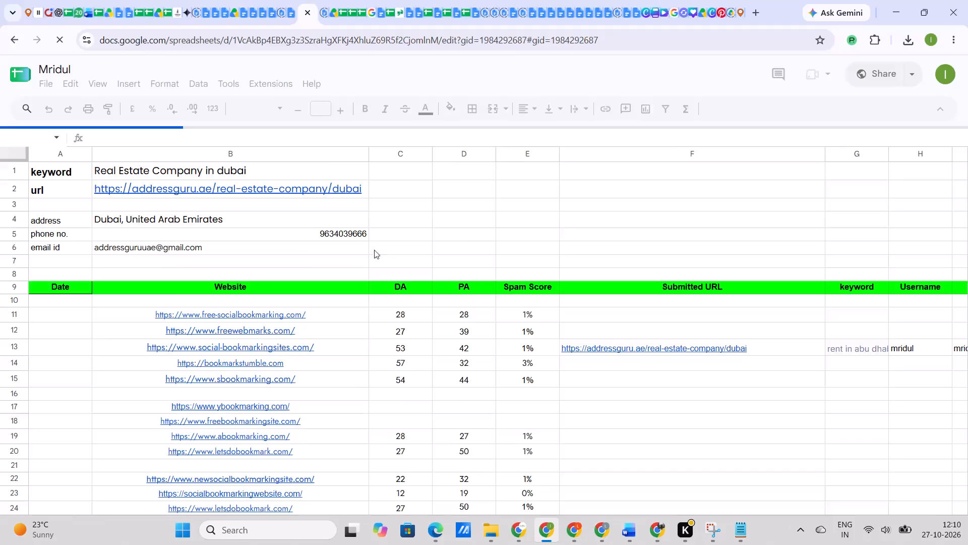
Dismiss the signed-in account notice on the social bookmarking sheet, keeping the current account.
scroll(374, 249, "down", 1)
scroll(569, 332, "down", 1)
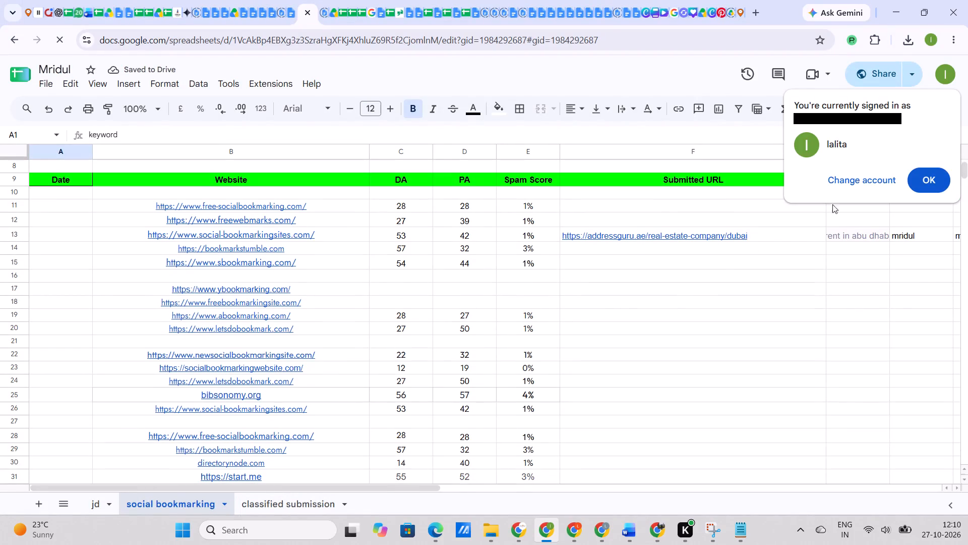
left_click(923, 177)
Open the submitted URL for social-bookmarkingsites.com in row 13, view the Dubai real estate company page, and close it.
scroll(633, 357, "up", 1)
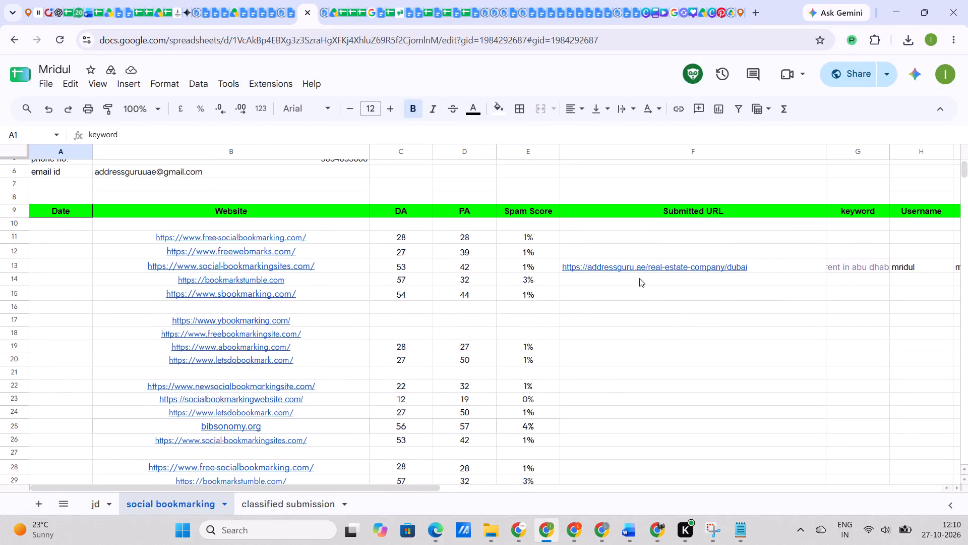
left_click(641, 269)
double_click(643, 290)
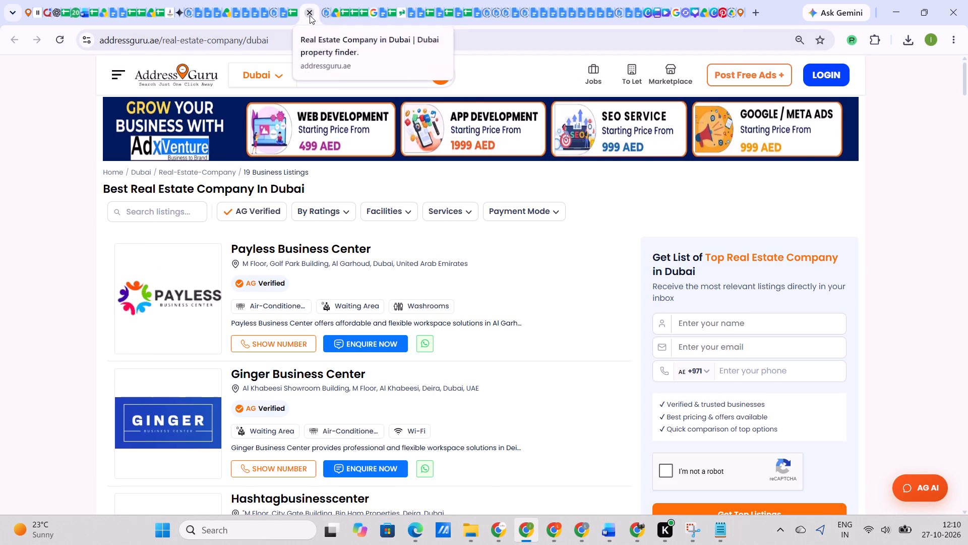
double_click(310, 15)
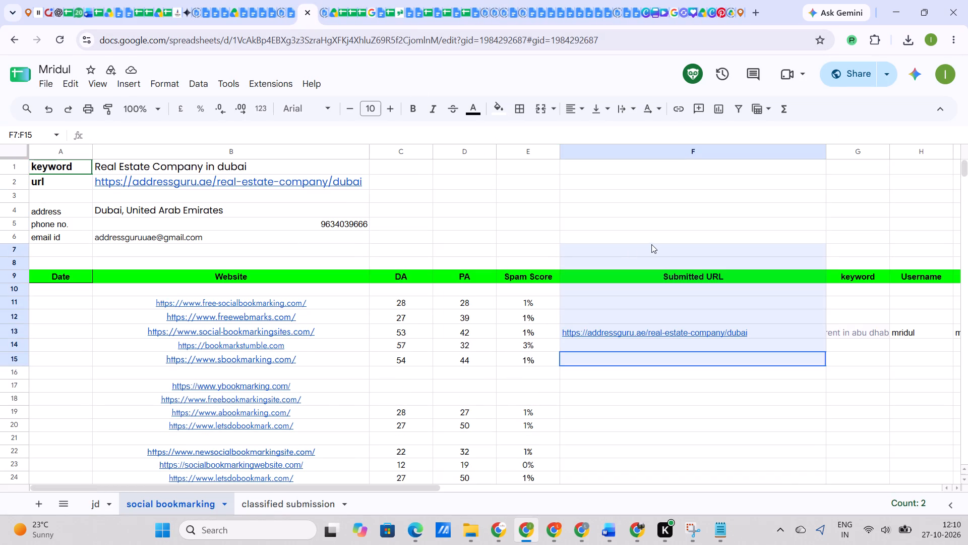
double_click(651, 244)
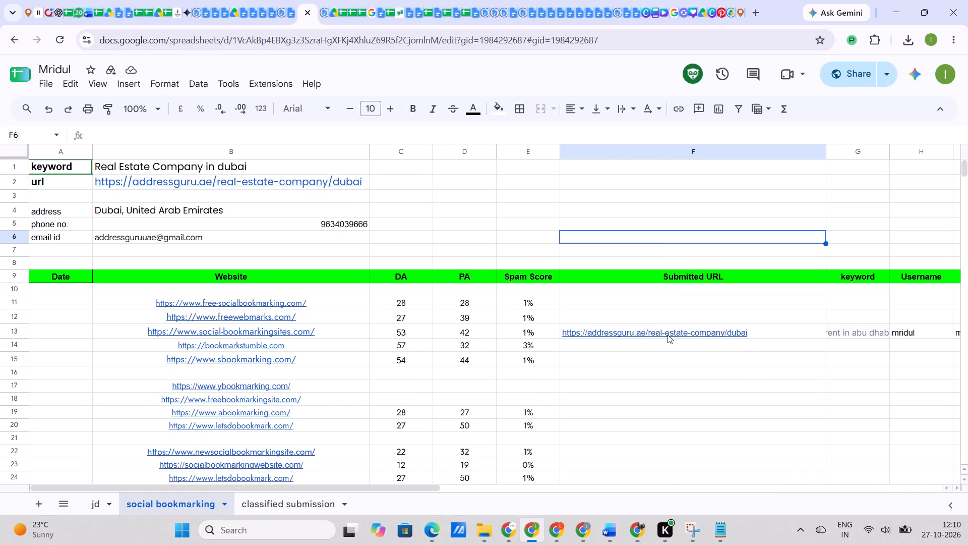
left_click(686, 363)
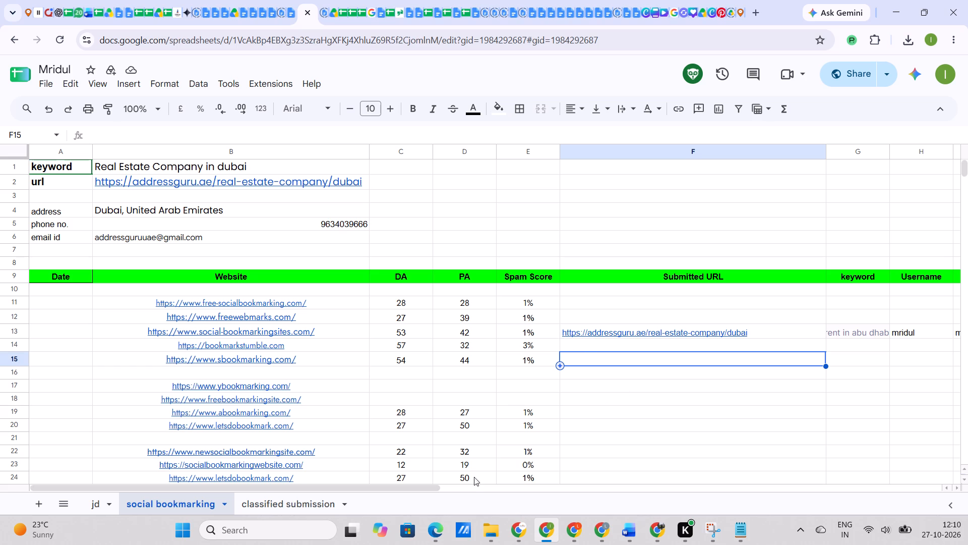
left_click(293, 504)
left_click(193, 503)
Take a screenshot of the social bookmarking sheet.
key("Print")
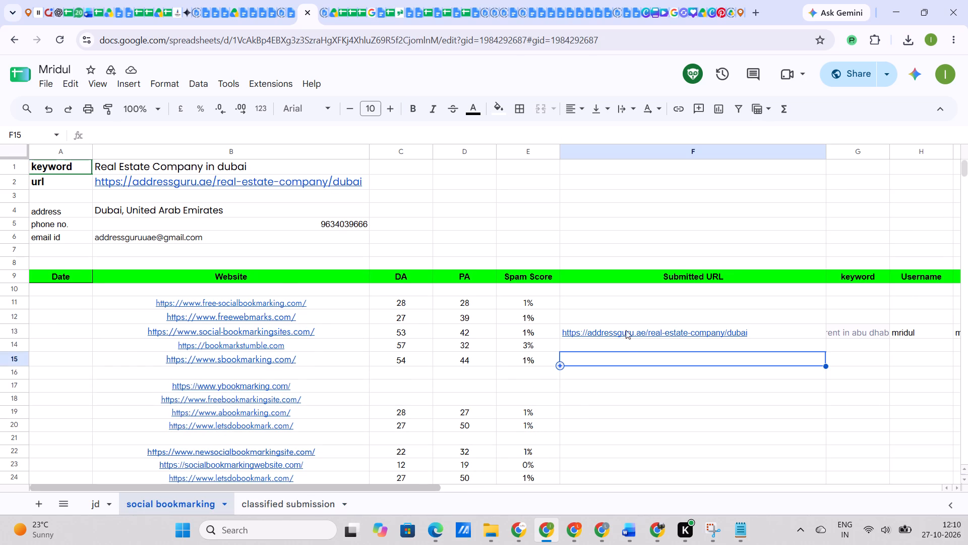
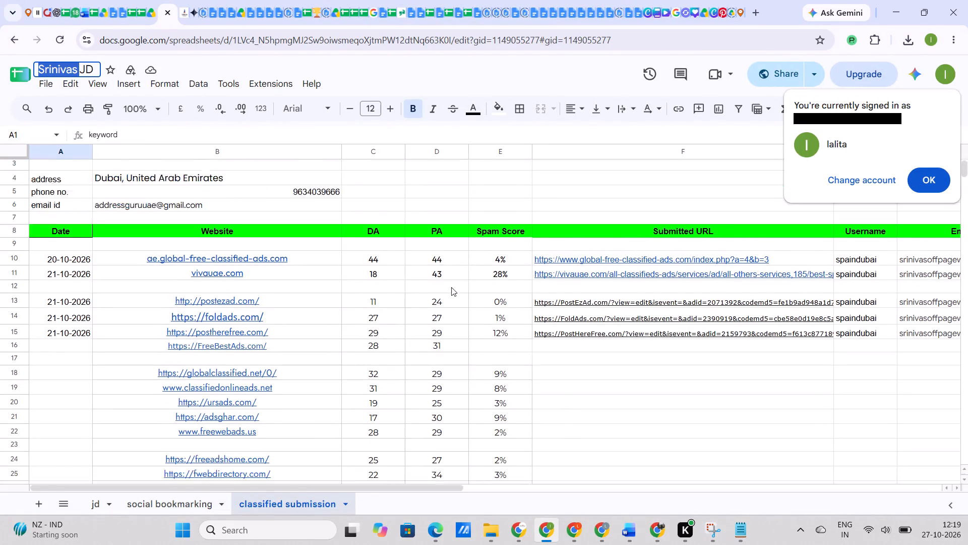
Dismiss the signed-in account notice on the classified submission sheet, keeping the current account.
scroll(451, 287, "down", 1)
left_click(928, 179)
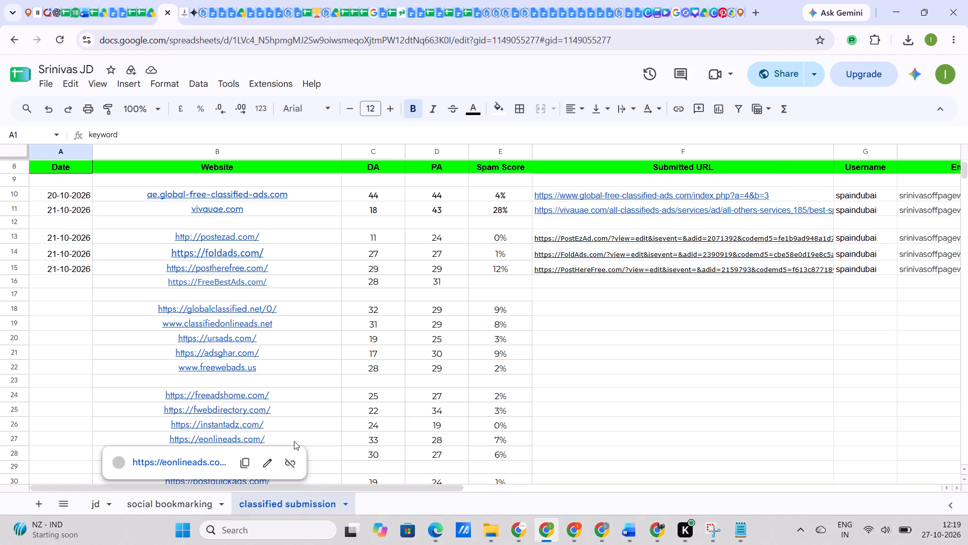
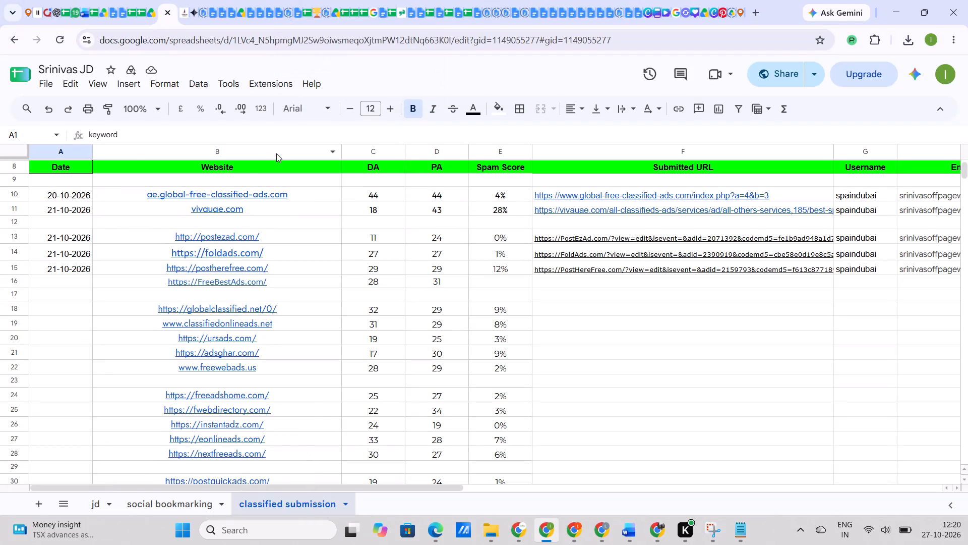
Copy the first word of the spreadsheet's title without renaming the file.
triple_click(50, 69)
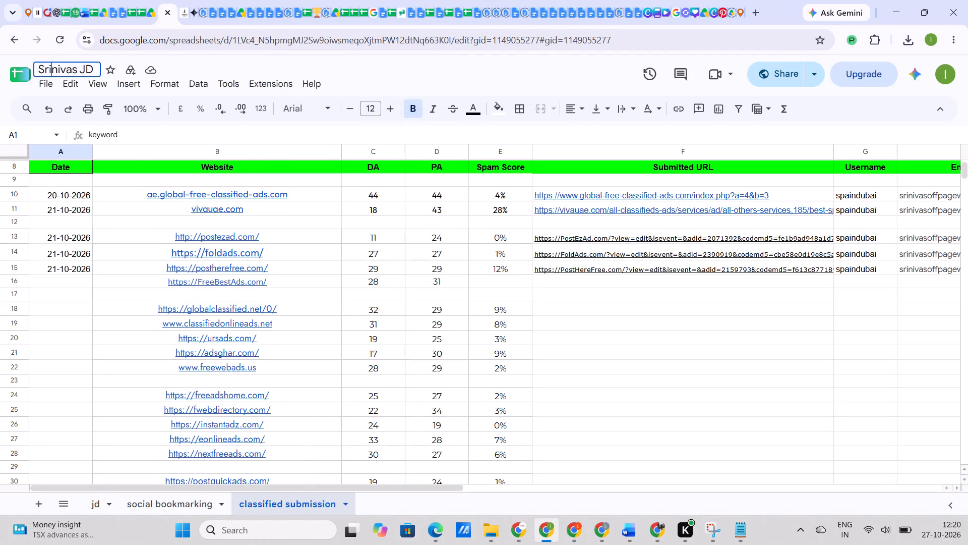
triple_click(50, 69)
triple_click(50, 69)
double_click(50, 69)
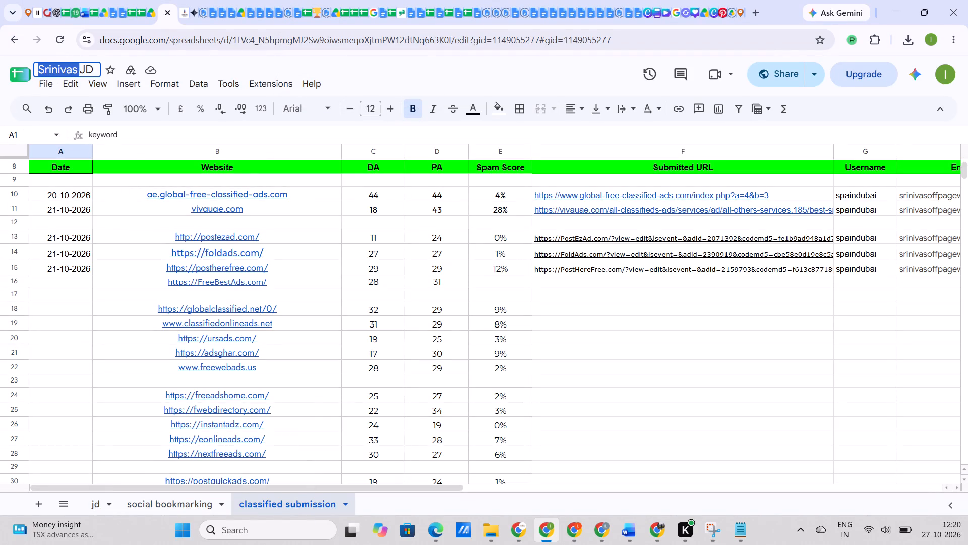
key("ctrl+c")
Switch from the classified submission sheet to the social bookmarking sheet.
left_click(177, 507)
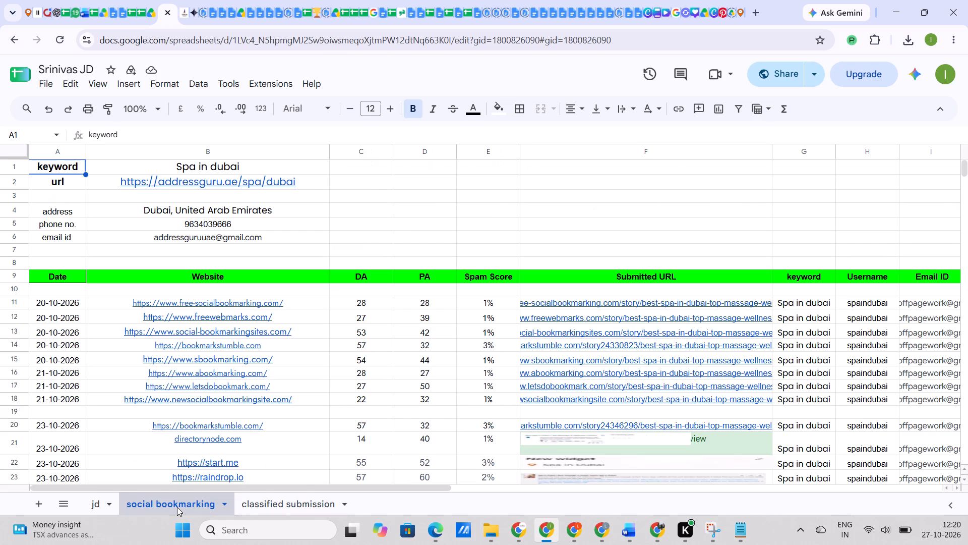
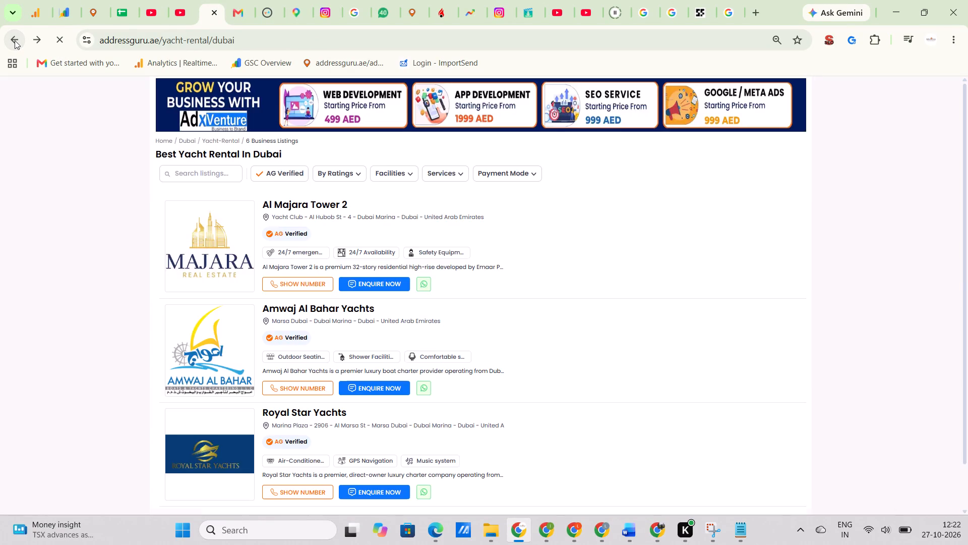
Return from the Dubai yacht rental listings to the AddressGuru home page and open the Dubai hotel category to examine its listings.
left_click(15, 40)
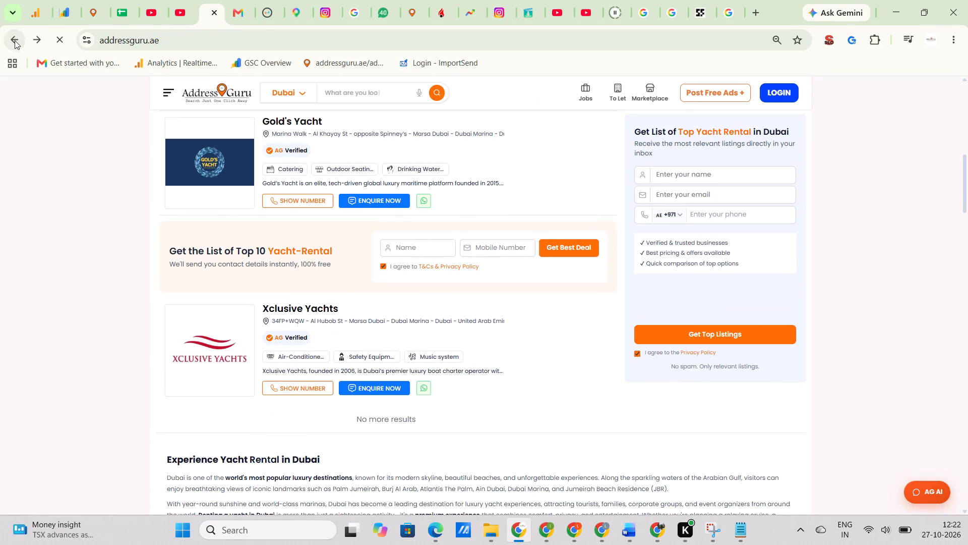
left_click(611, 325)
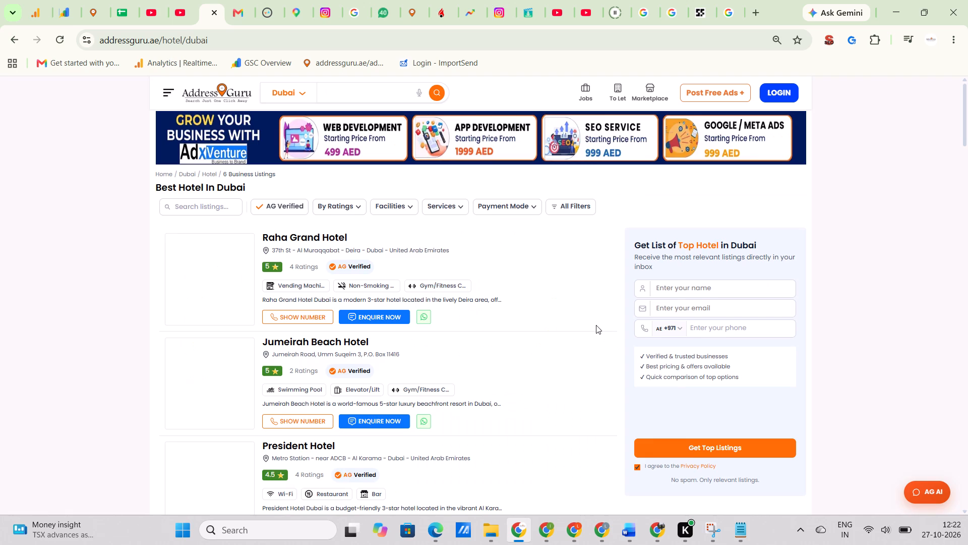
scroll(596, 325, "down", 8)
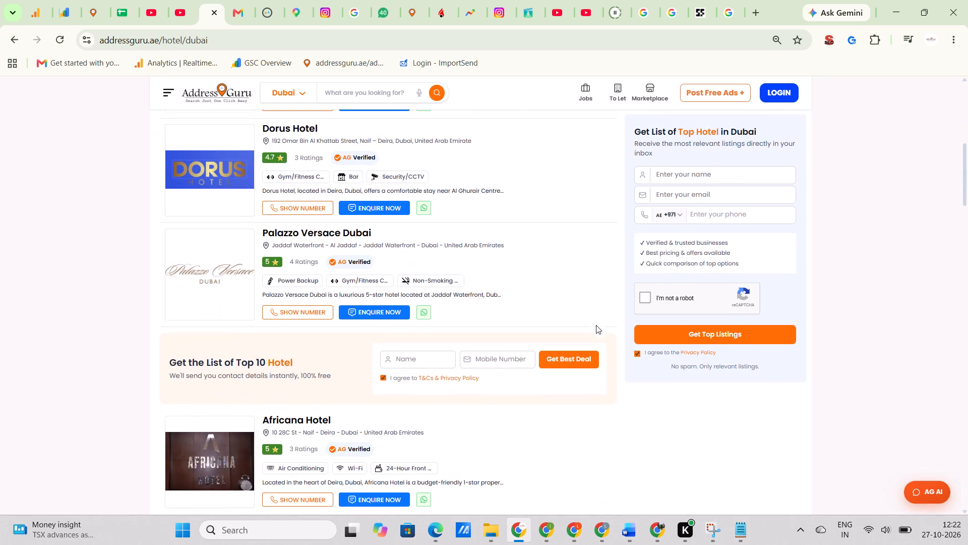
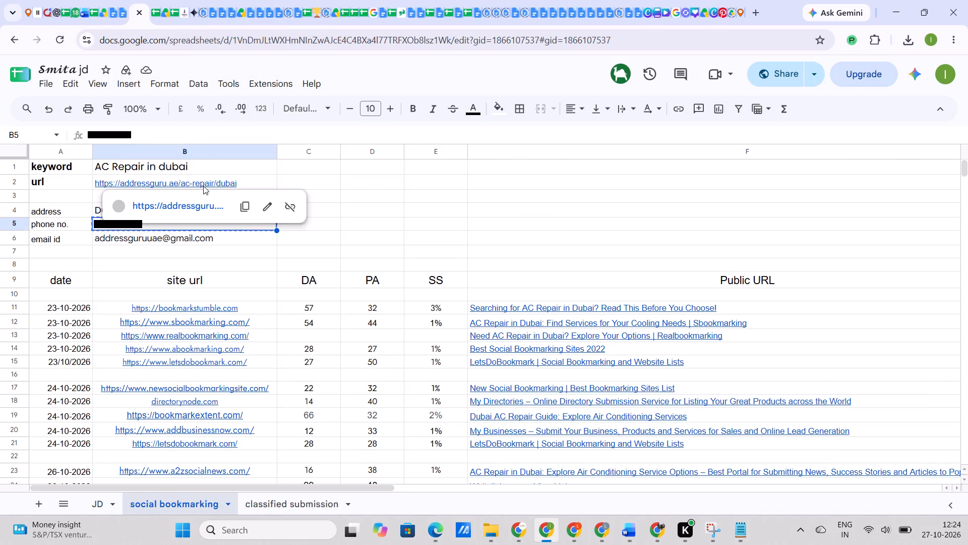
Replace the phone number with the copied one on the social bookmarking and classified sheets of the "Car Rental in dubai" spreadsheet.
left_click(95, 0)
left_click(147, 222)
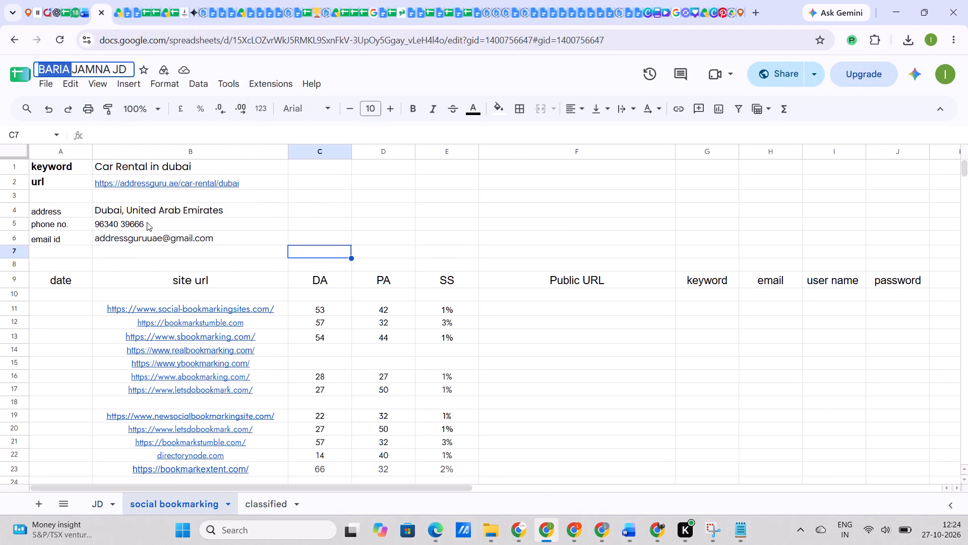
key("ctrl+v")
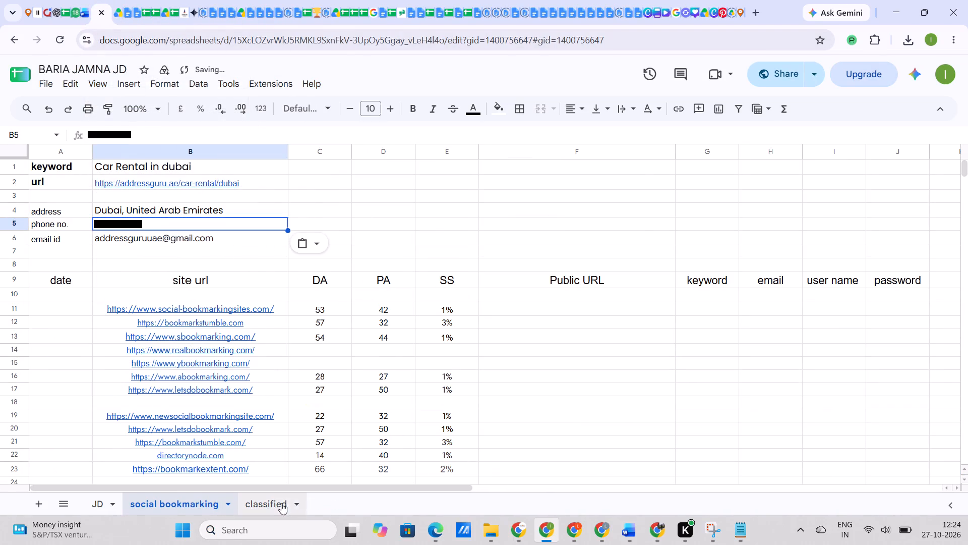
left_click(274, 499)
left_click(171, 225)
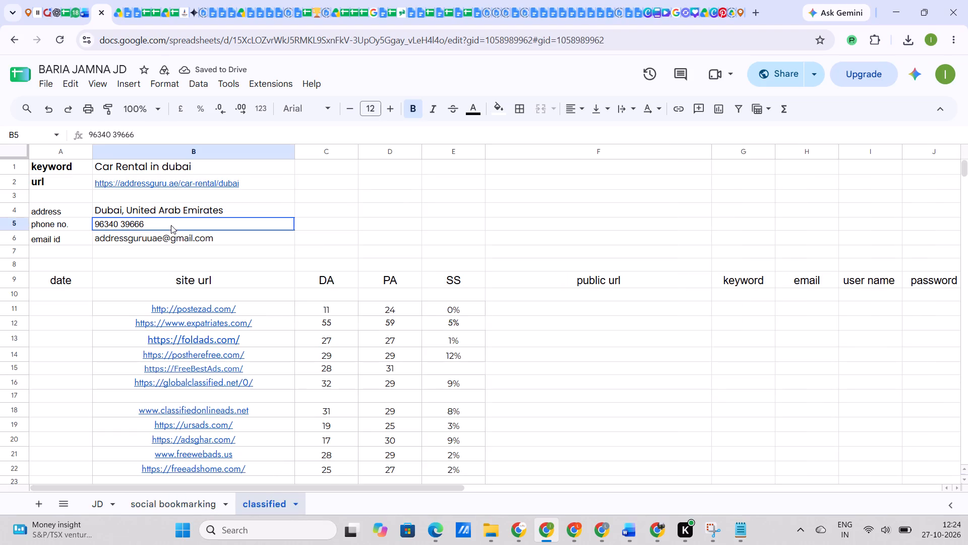
key("ctrl+v")
Replace the phone number with the copied one on the social bookmarking and classified sheets of the "schools in dubai" spreadsheet.
left_click(145, 0)
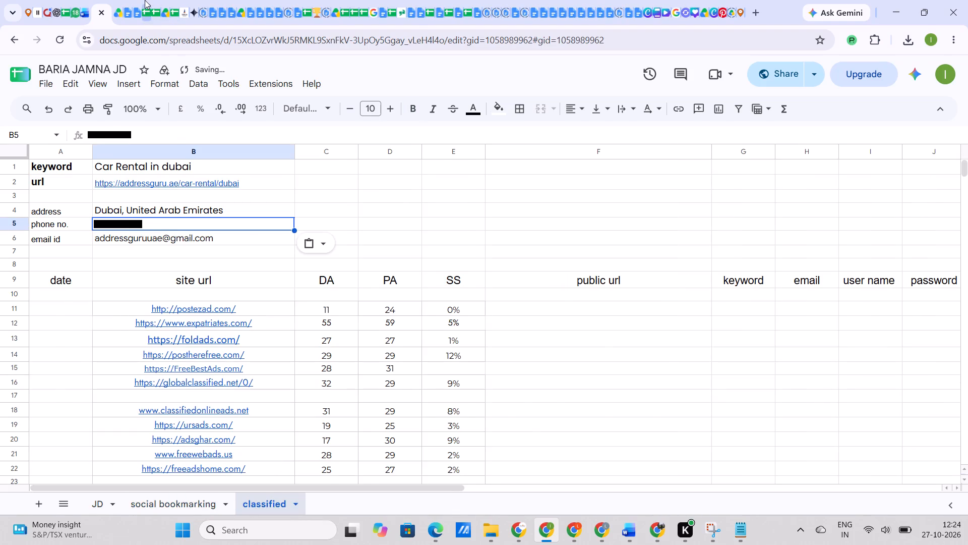
left_click(159, 0)
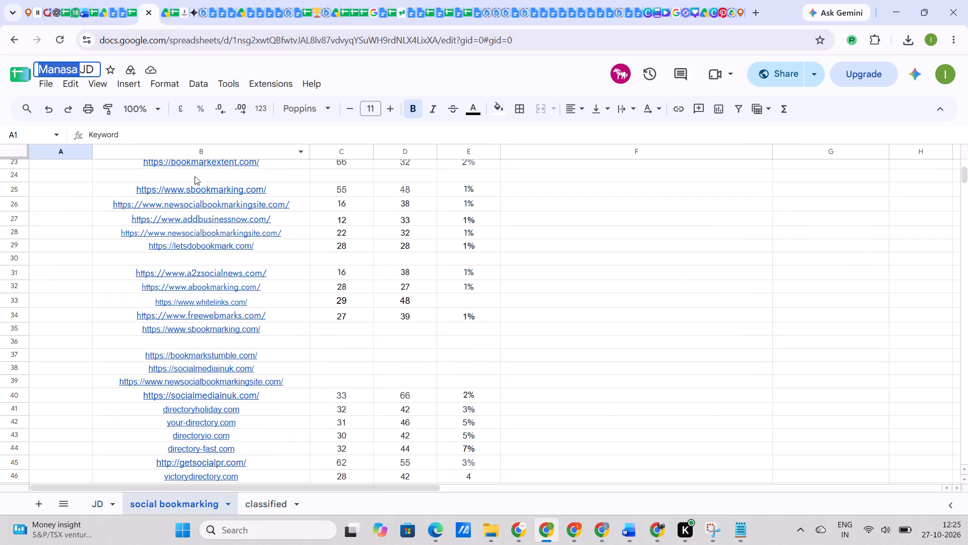
scroll(195, 196, "up", 7)
left_click(158, 223)
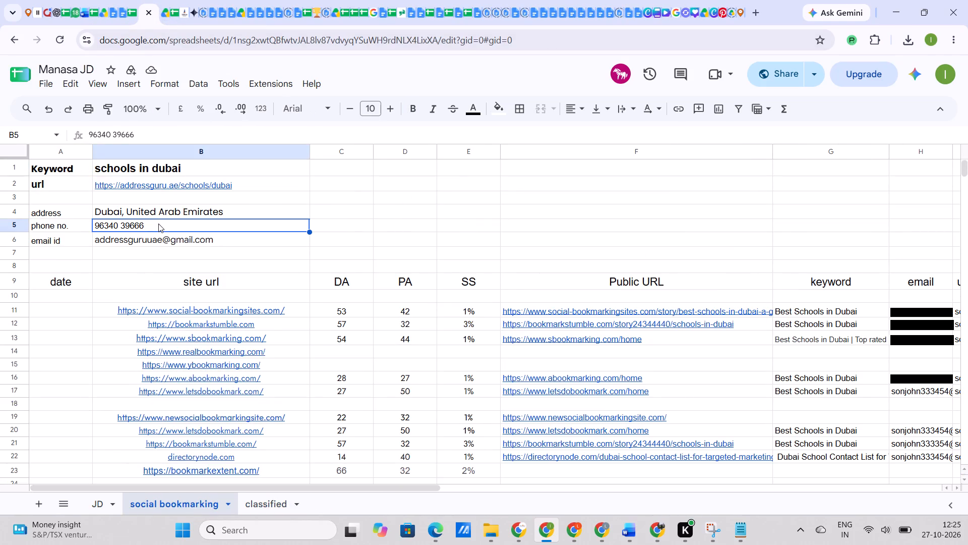
key("ctrl+v")
left_click(258, 503)
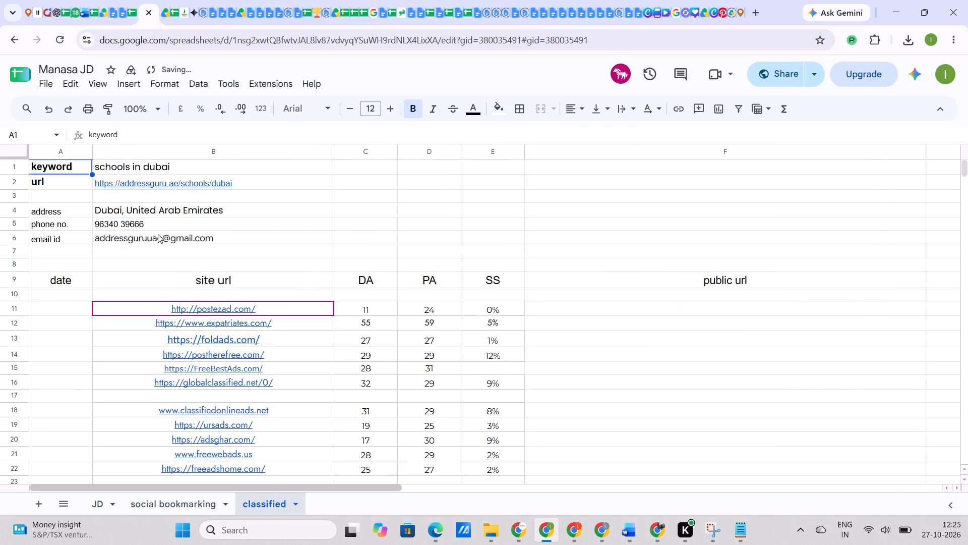
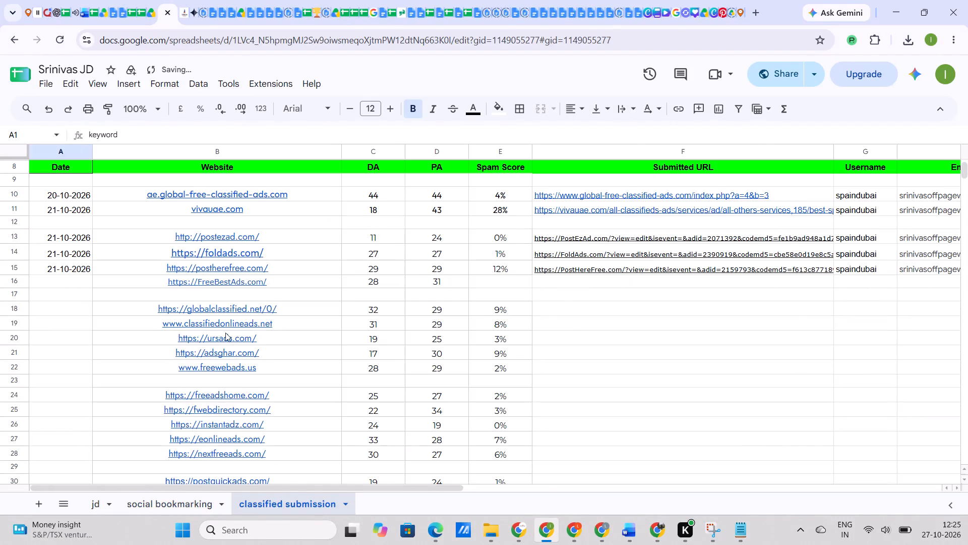
scroll(205, 254, "up", 7)
left_click(190, 221)
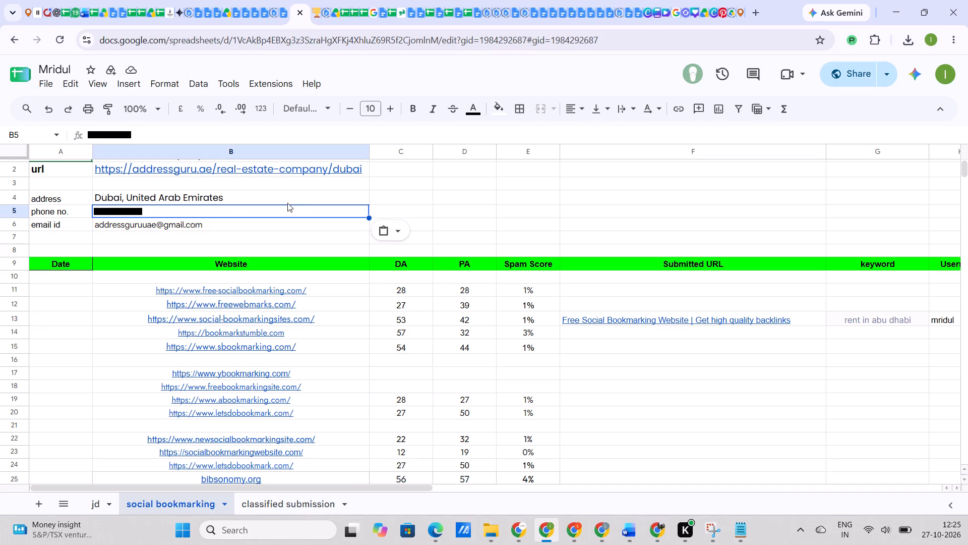
left_click(277, 500)
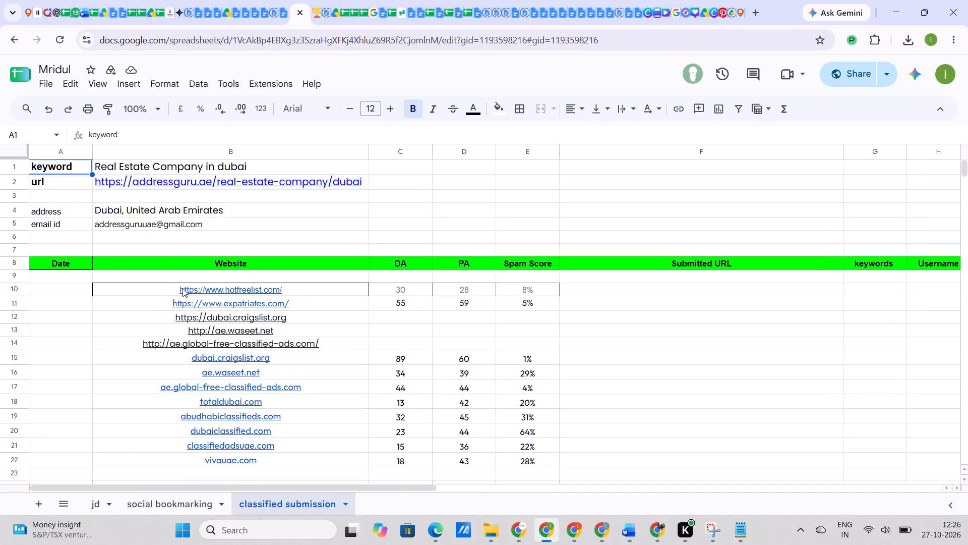
scroll(165, 230, "up", 2)
left_click(158, 233)
key("ctrl+v")
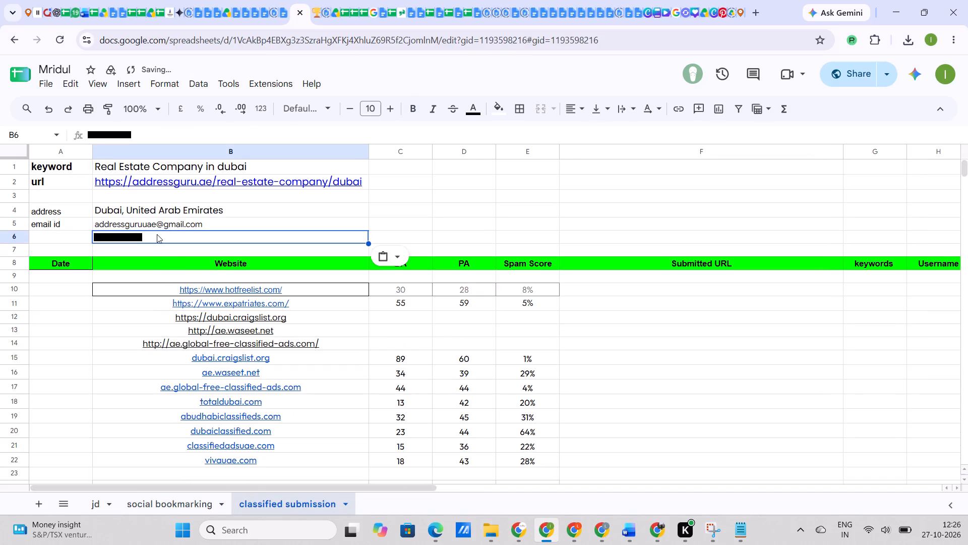
Replace the phone number with the copied one on the classified submission and social bookmarking sheets of the "AC Repair in dubai" spreadsheet.
left_click(347, 0)
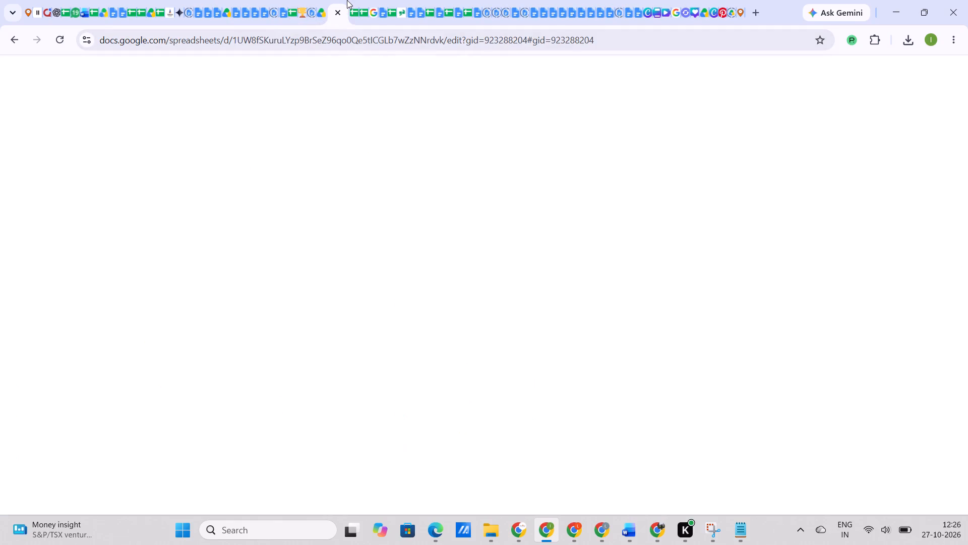
left_click(167, 223)
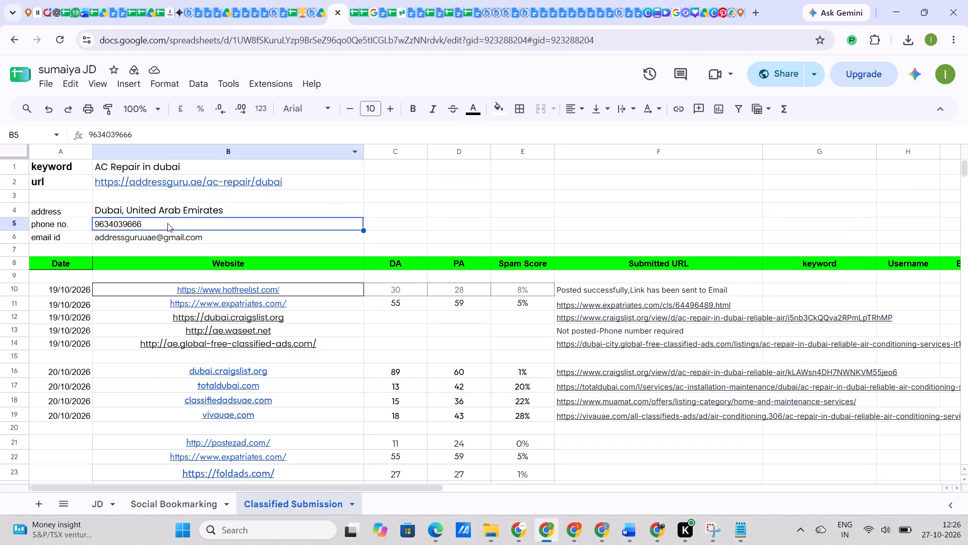
key("ctrl+v")
left_click(165, 511)
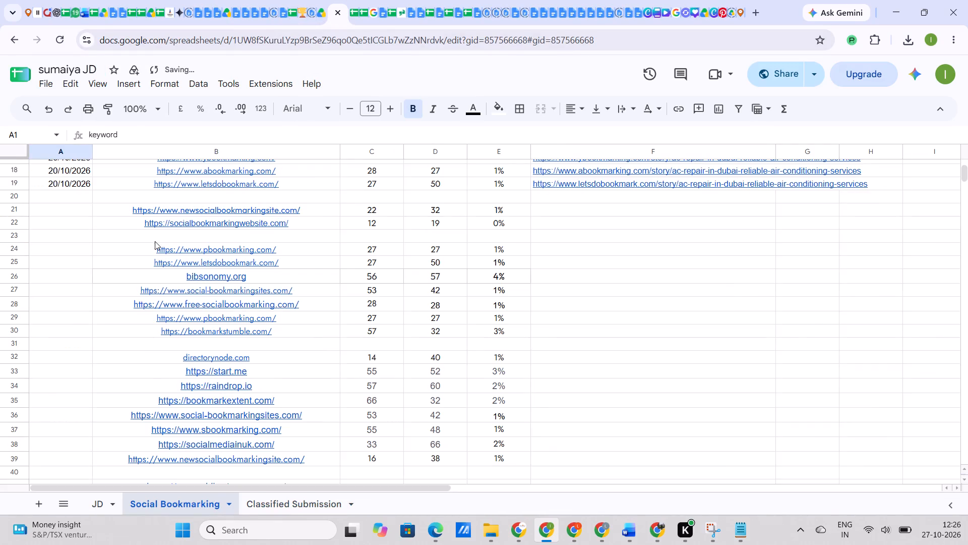
scroll(157, 248, "up", 8)
left_click(125, 227)
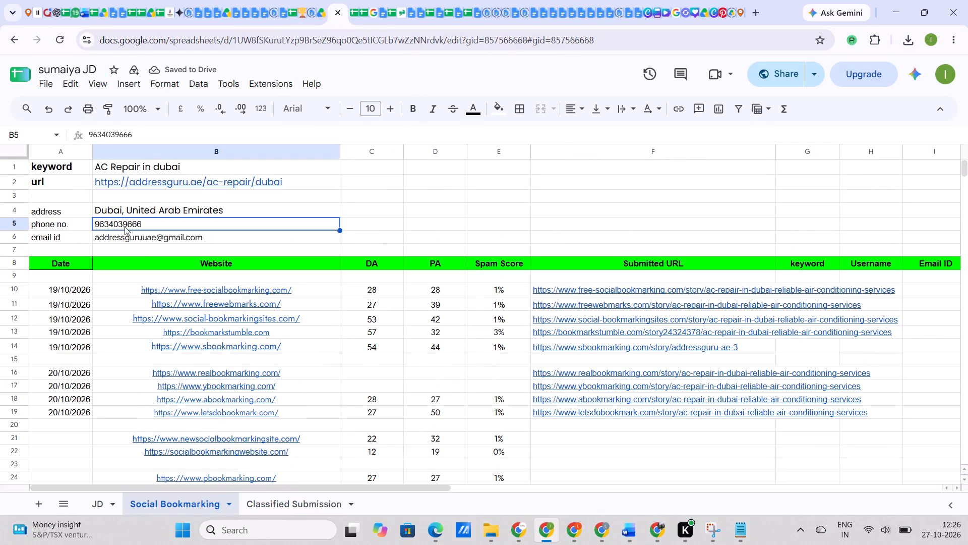
key("ctrl+v")
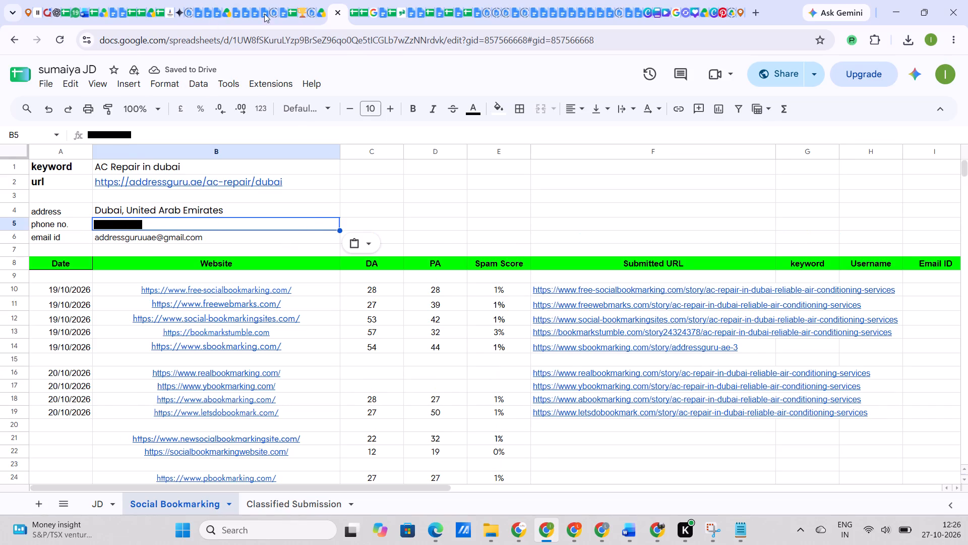
Replace the phone number with the copied one on the classified and social bookmarking sheets of the "taxi service in dubai" spreadsheet.
left_click(355, 0)
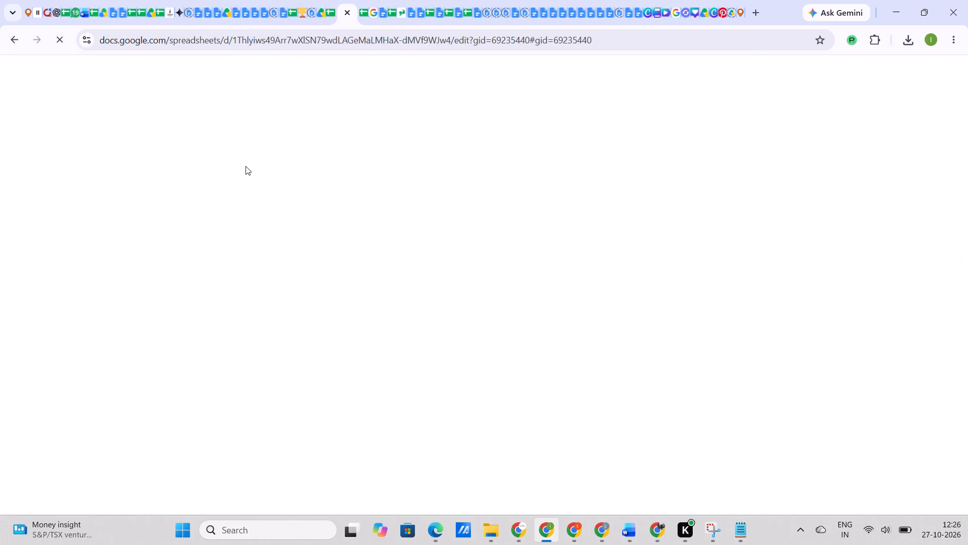
left_click(160, 225)
left_click(161, 231)
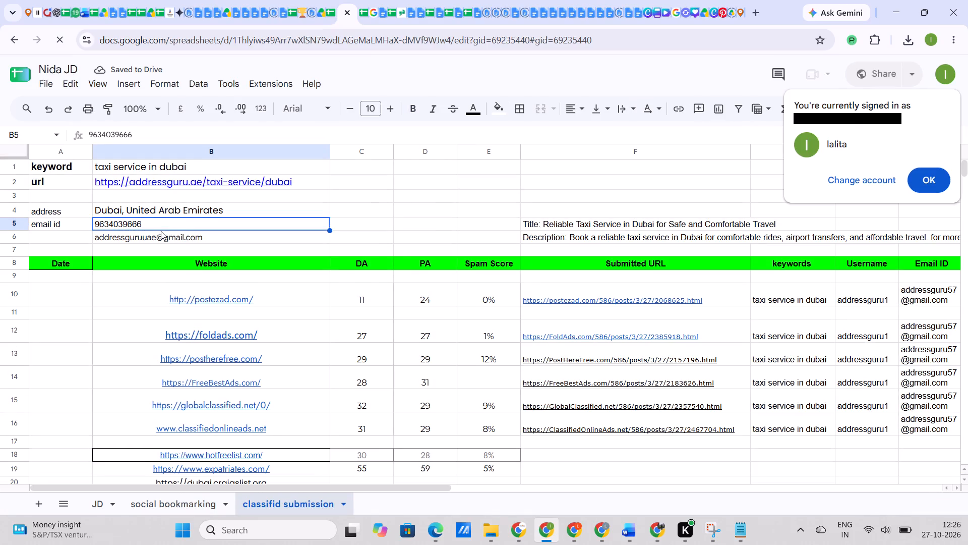
key("ctrl+v")
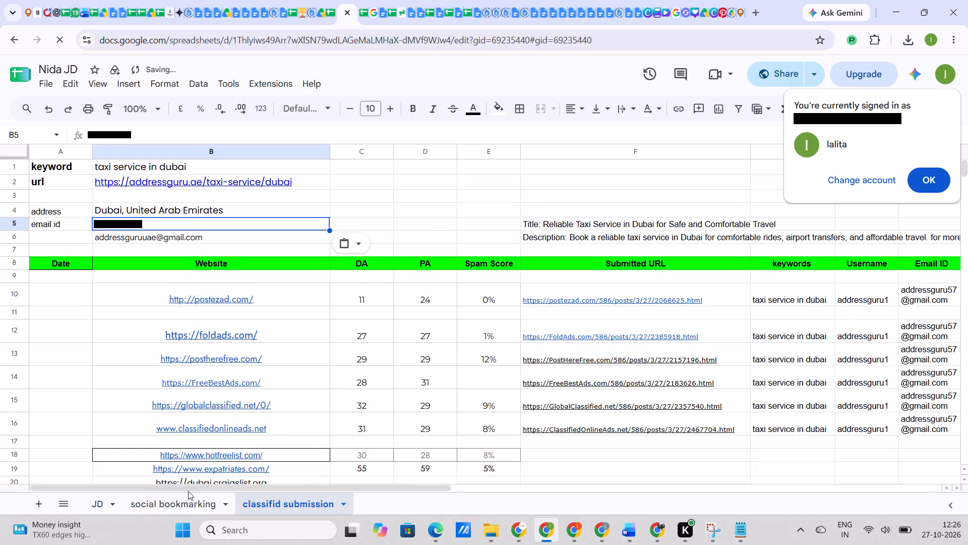
left_click(174, 502)
left_click(170, 222)
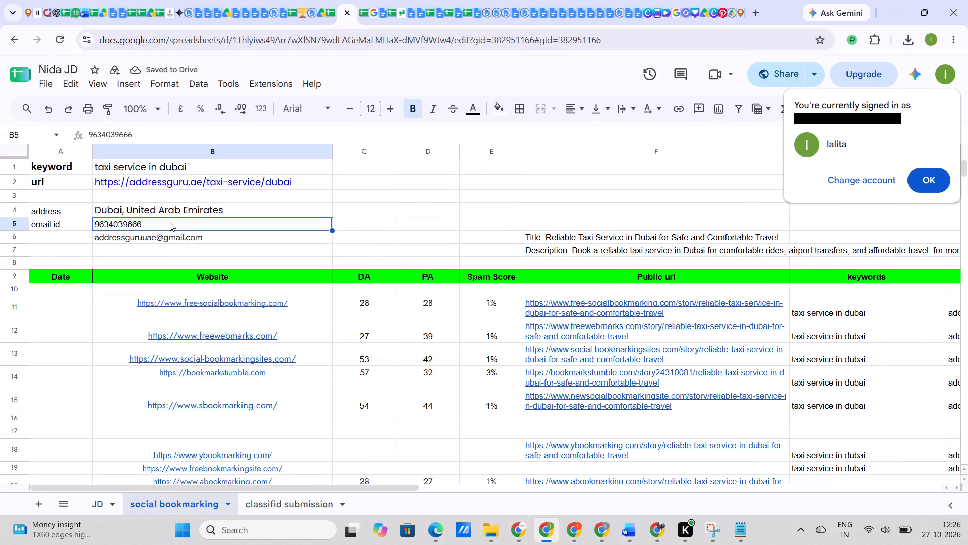
key("ctrl+v")
Replace the phone number with the copied one on the social bookmarking sheet of the "Logistics Companies in dubai" spreadsheet.
left_click(366, 0)
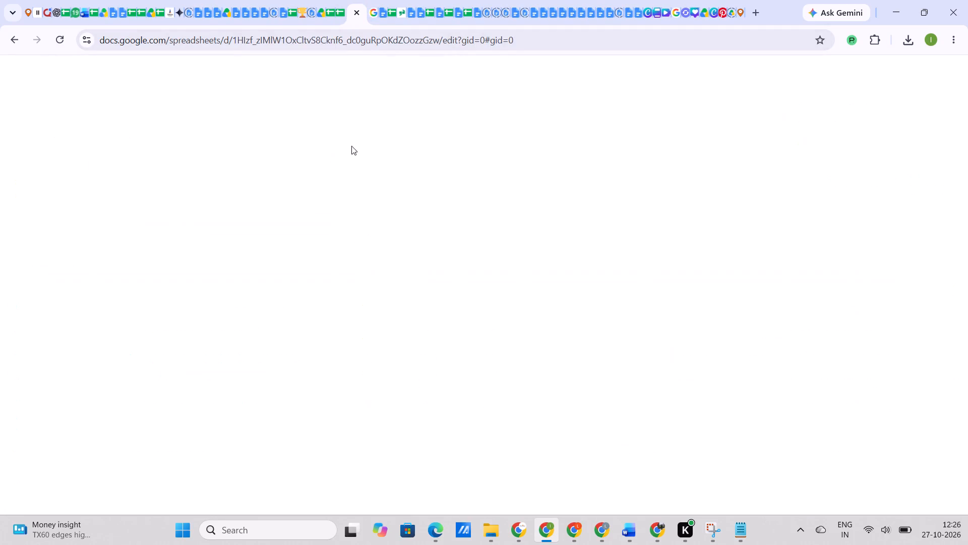
scroll(184, 211, "up", 1)
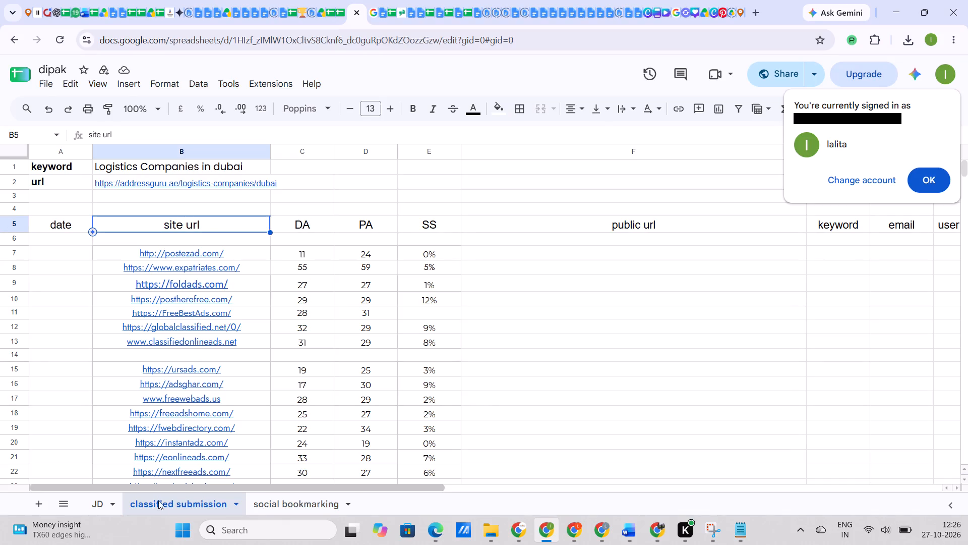
left_click(259, 496)
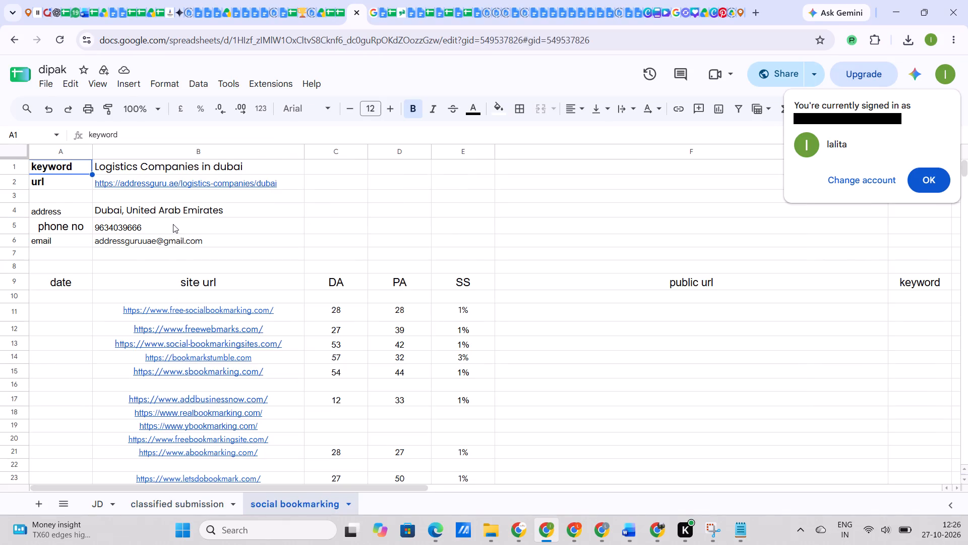
left_click(173, 224)
key("ctrl+v")
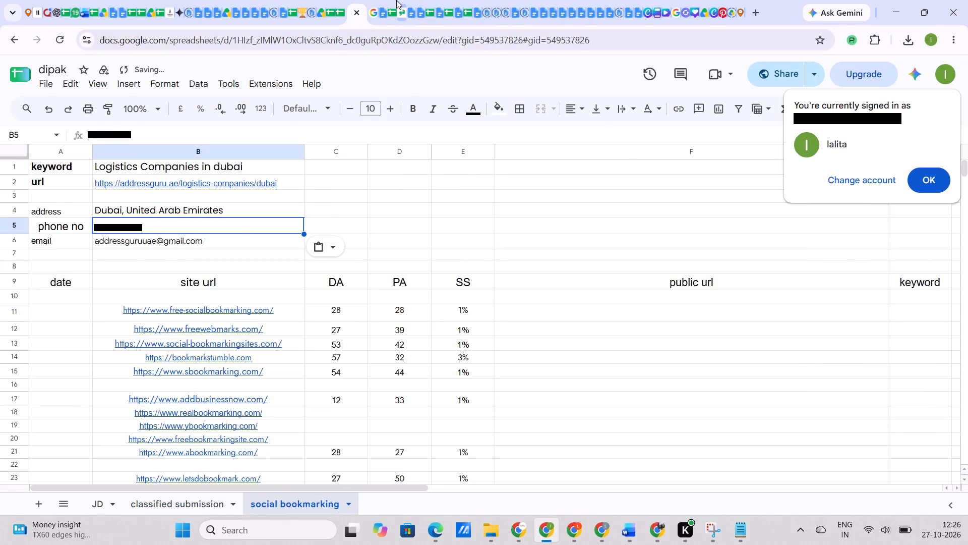
Replace the phone number with the copied one on the classified submission sheet of the "Free local business directory in Dubai" spreadsheet.
left_click(394, 0)
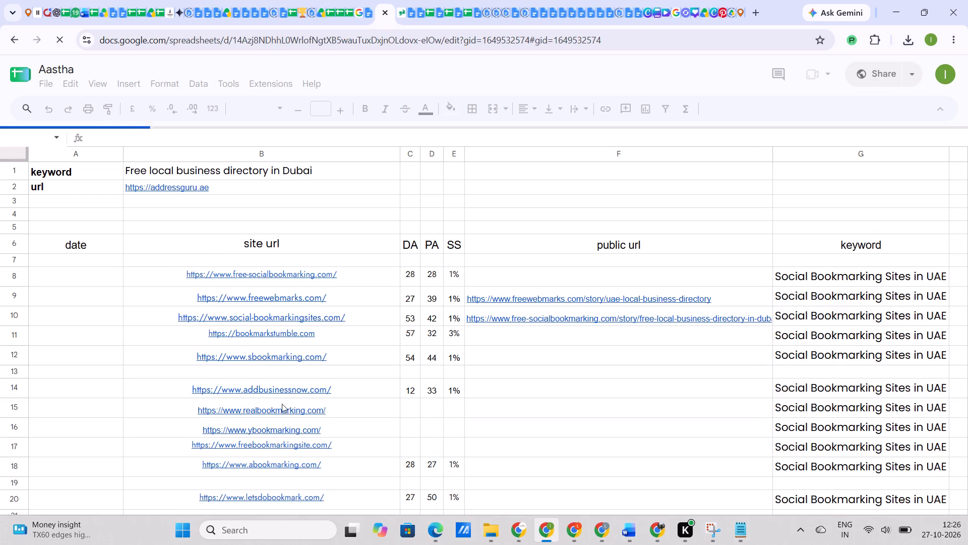
scroll(239, 408, "up", 1)
scroll(217, 517, "up", 1)
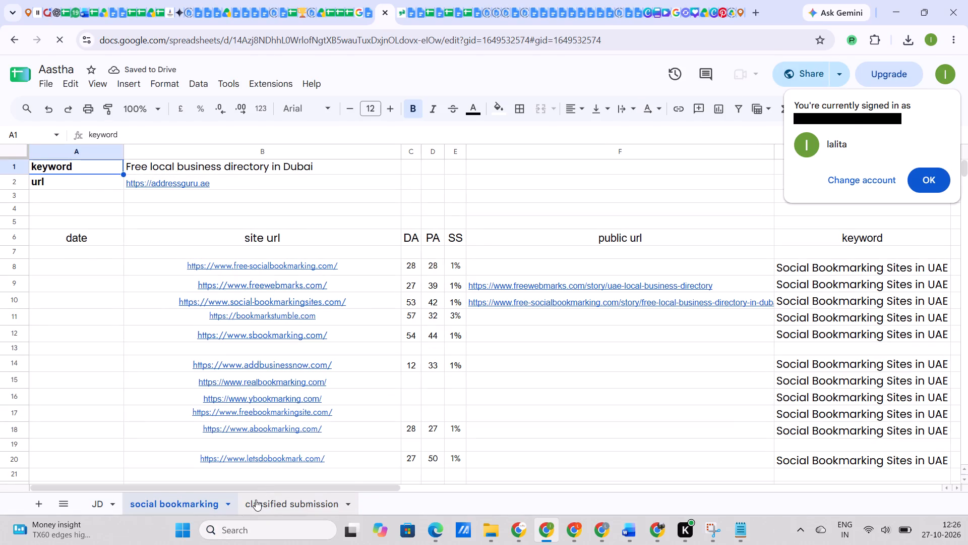
left_click(256, 500)
left_click(163, 223)
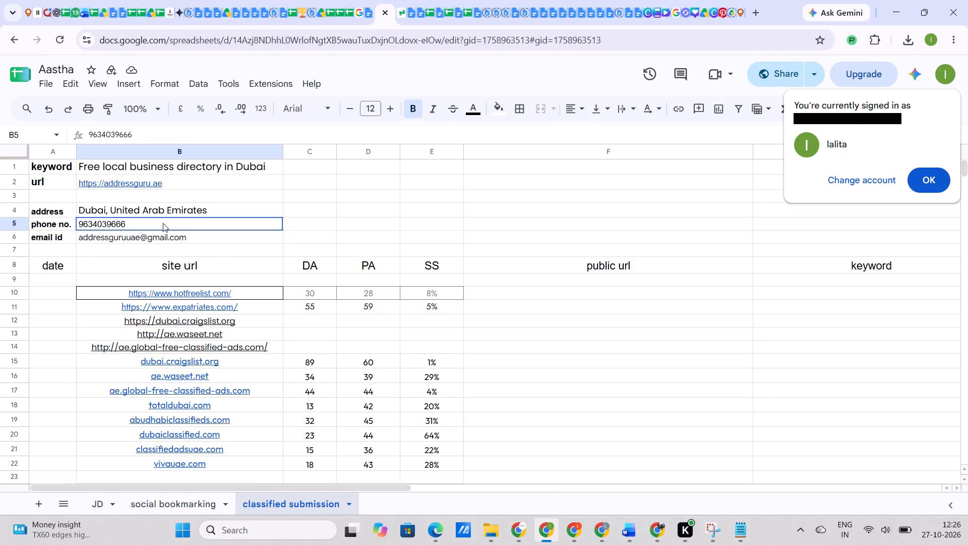
key("ctrl+v")
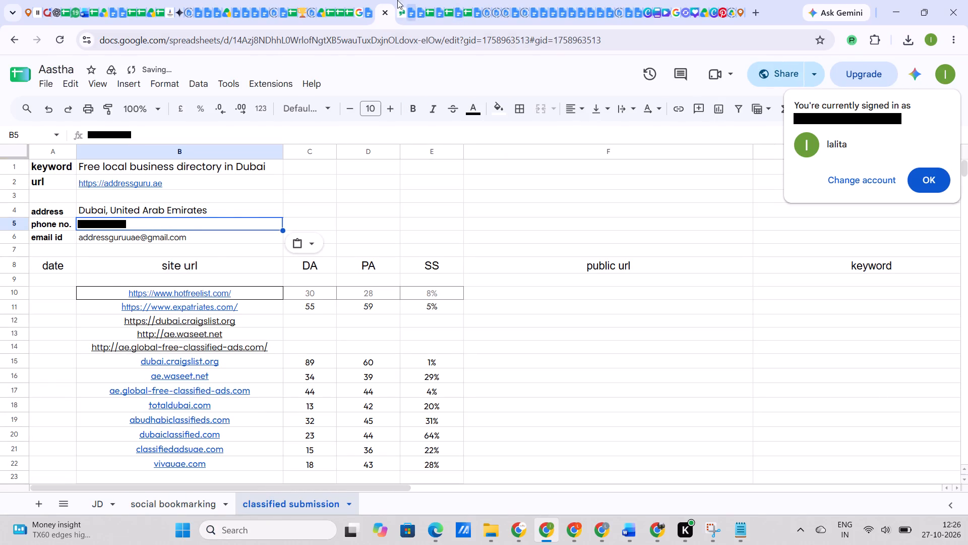
Replace the phone number with the copied one on the social bookmarking and classified sheets of the "Social Bookmarking Sites in UAE" spreadsheet.
left_click(431, 1)
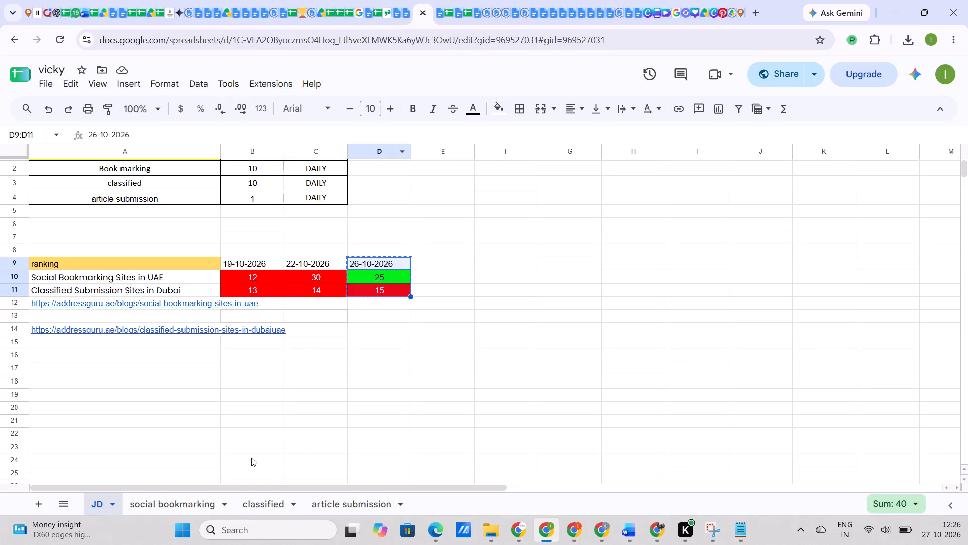
left_click(178, 509)
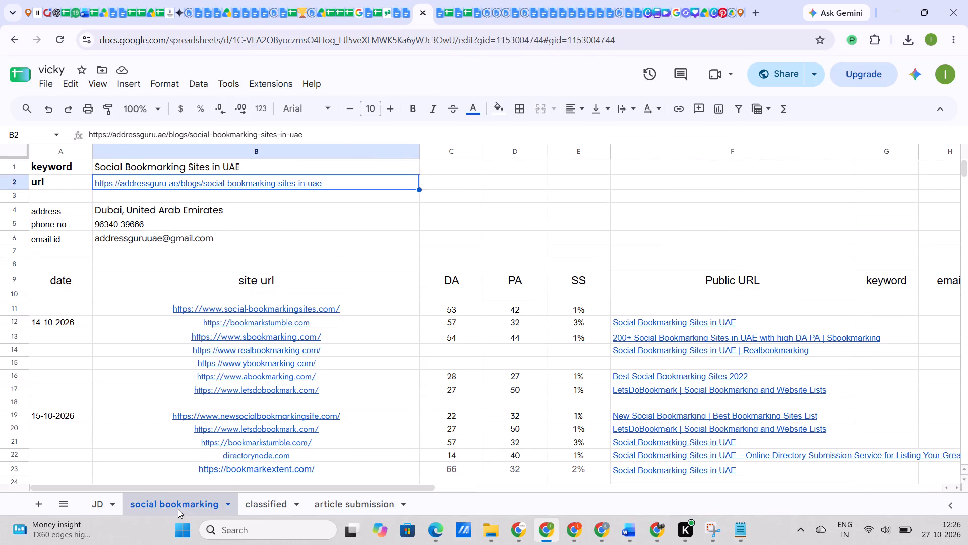
left_click(163, 222)
key("ctrl+v")
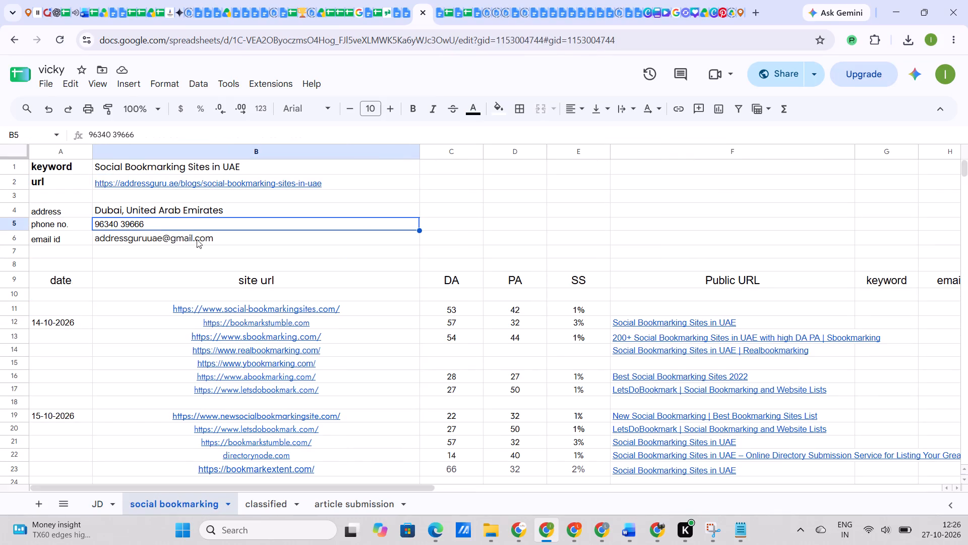
left_click(267, 502)
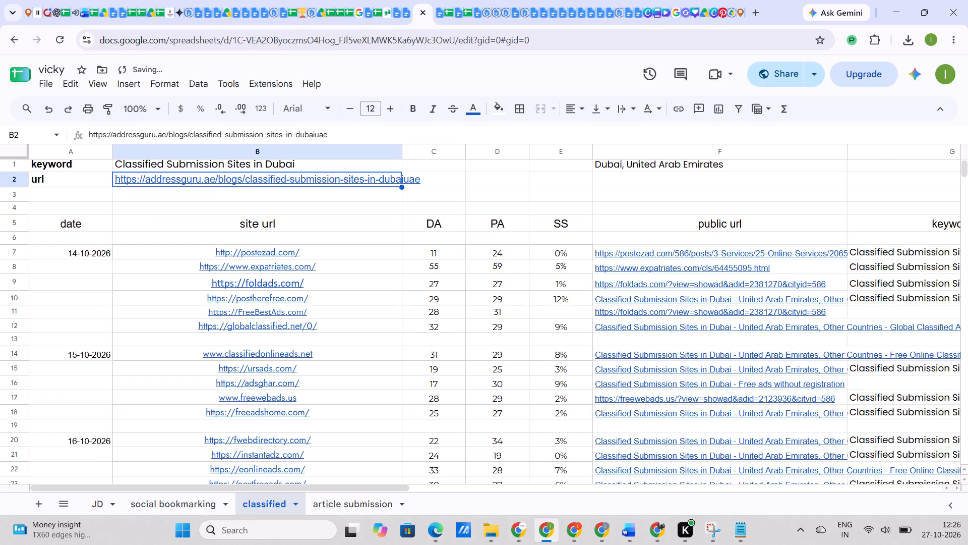
scroll(191, 221, "up", 3)
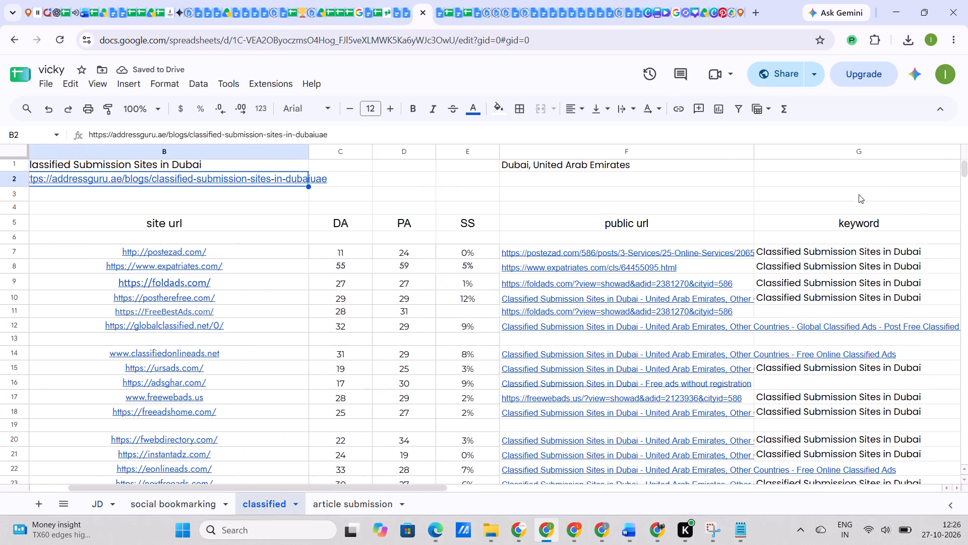
scroll(842, 214, "up", 2)
scroll(835, 228, "left", 6)
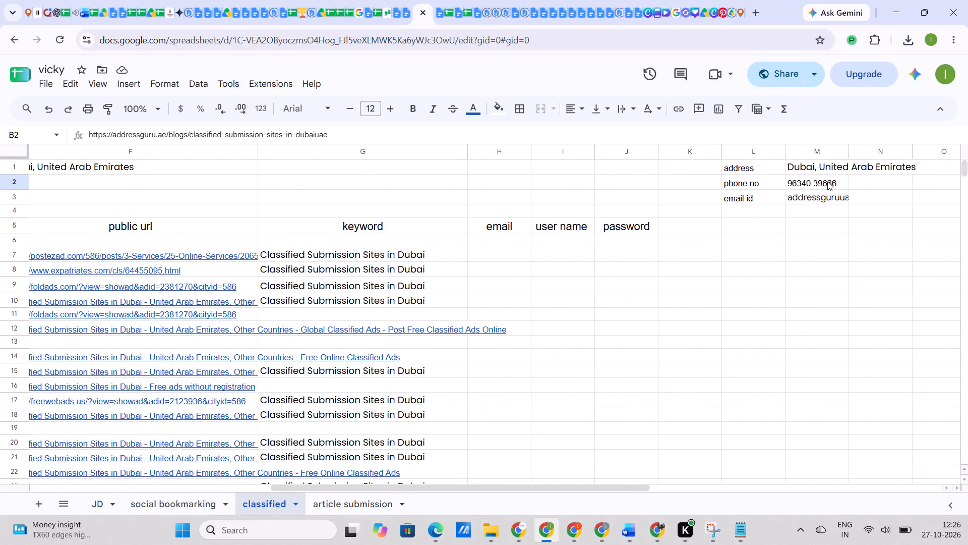
Replace the phone number with the copied one on the classified and article submission sheets of the "Classified Submission Sites in Dubai" spreadsheet.
left_click(827, 182)
key("ctrl+v")
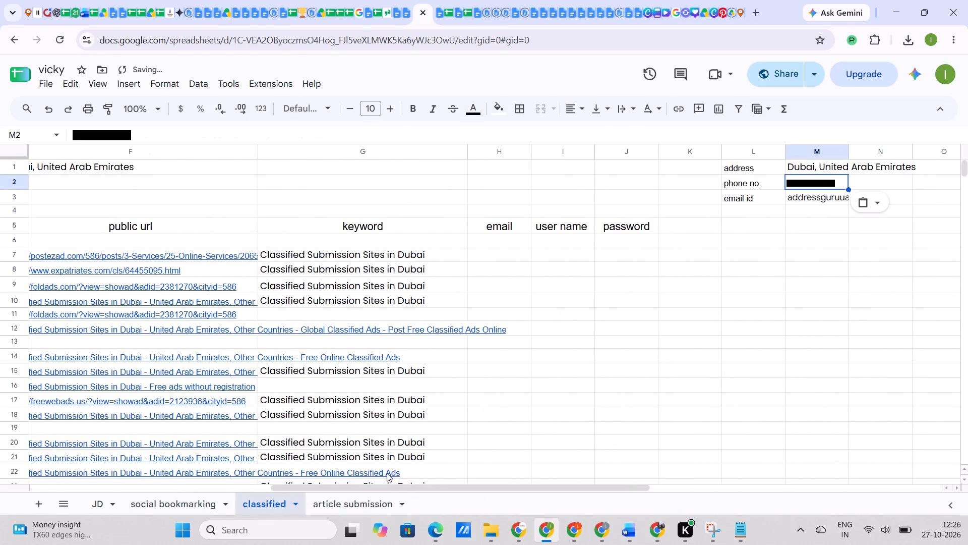
left_click(354, 503)
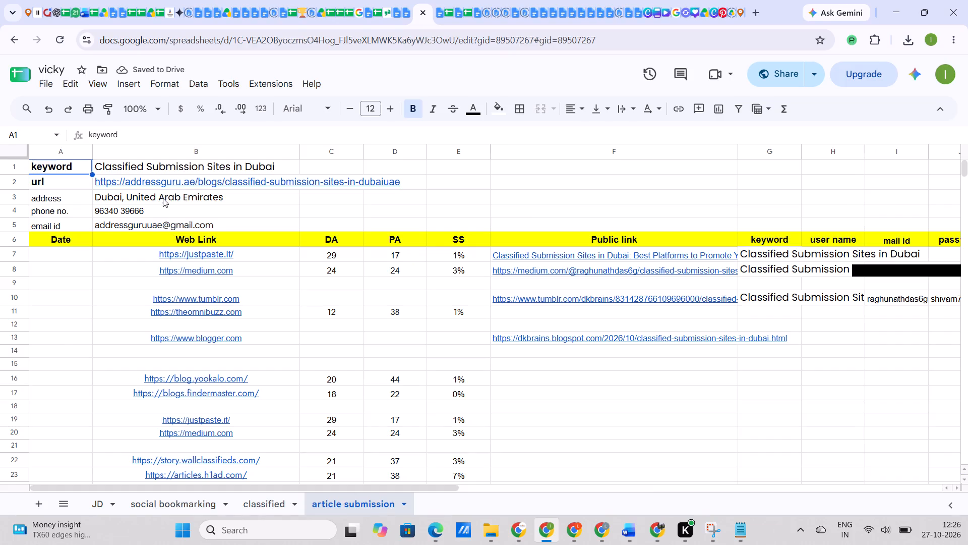
left_click(162, 207)
key("ctrl+v")
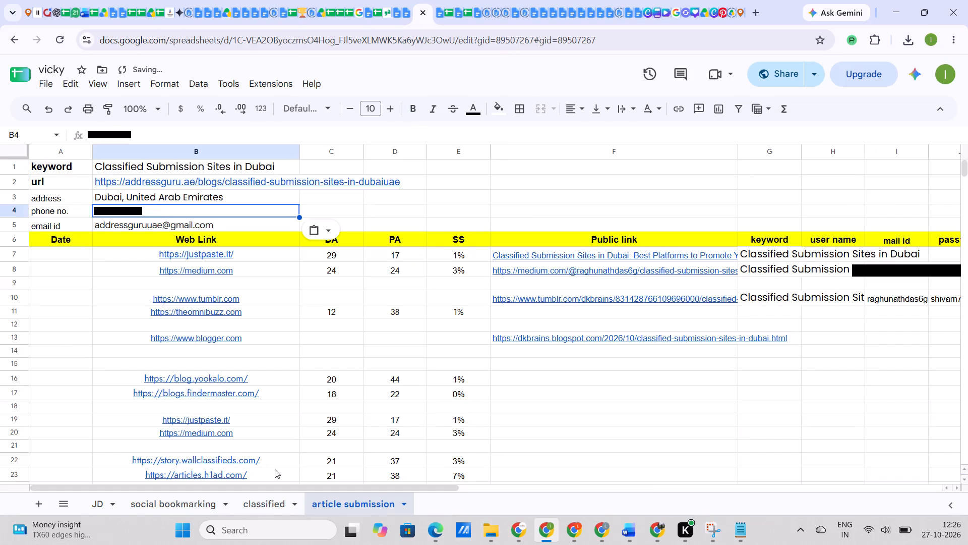
Replace the phone number with the copied one on the classified and social bookmarking sheets of the "PRO Services in dubai" spreadsheet.
left_click(447, 0)
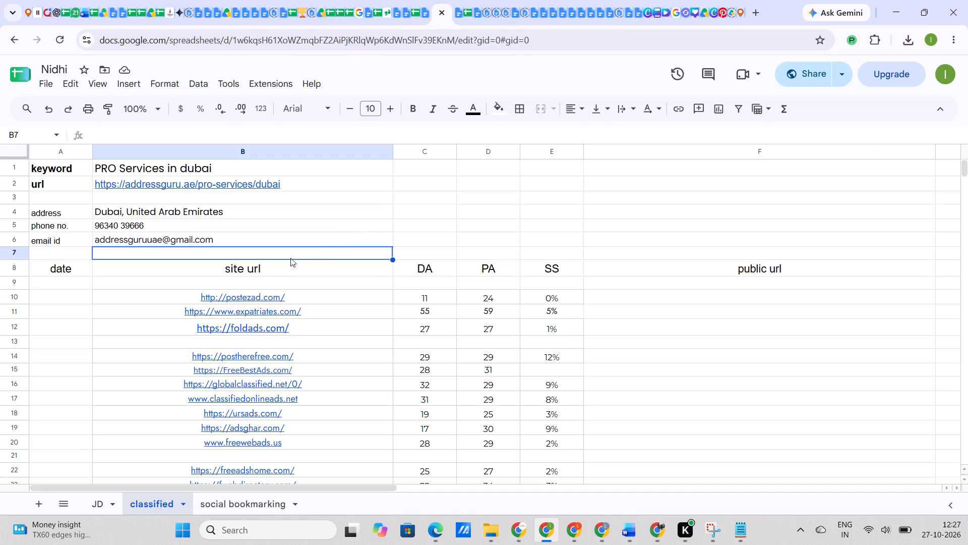
left_click(170, 230)
key("ctrl+v")
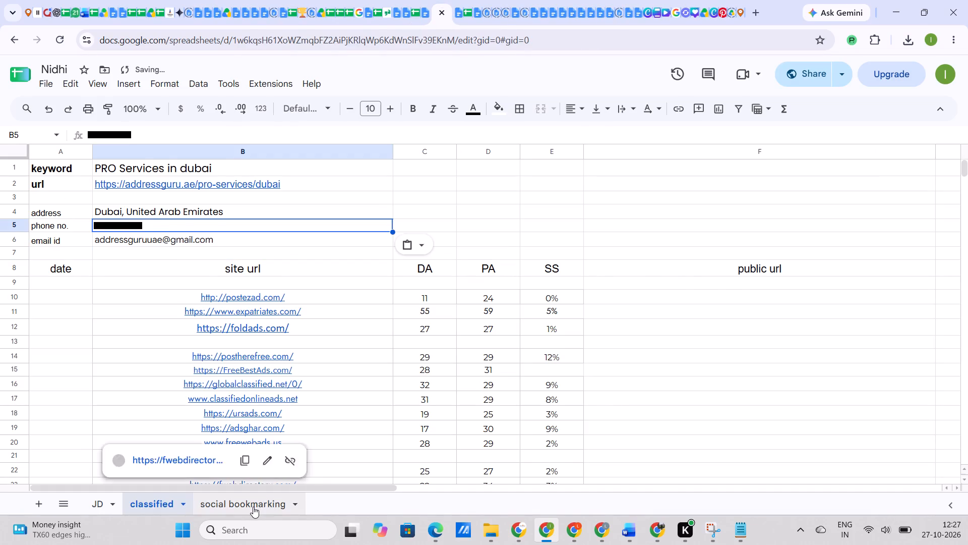
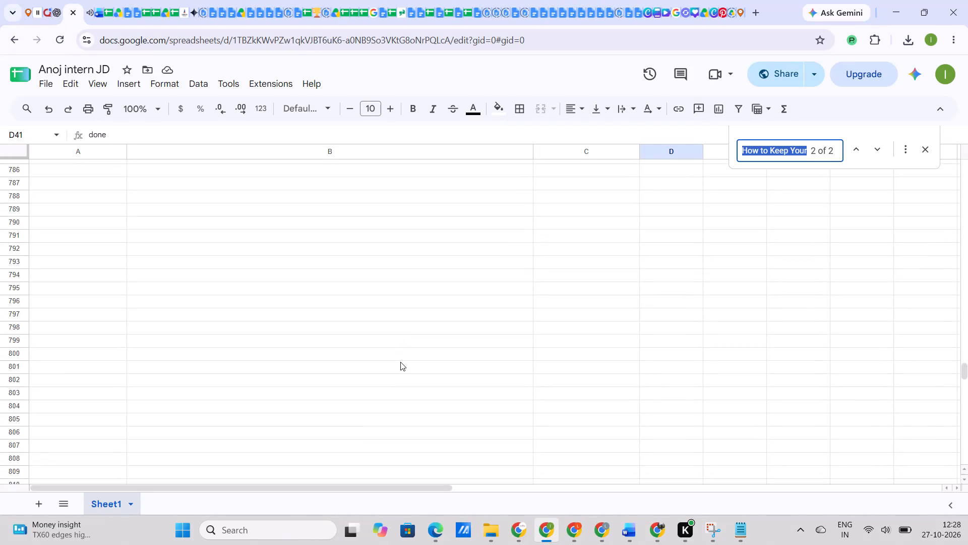
scroll(400, 362, "up", 1)
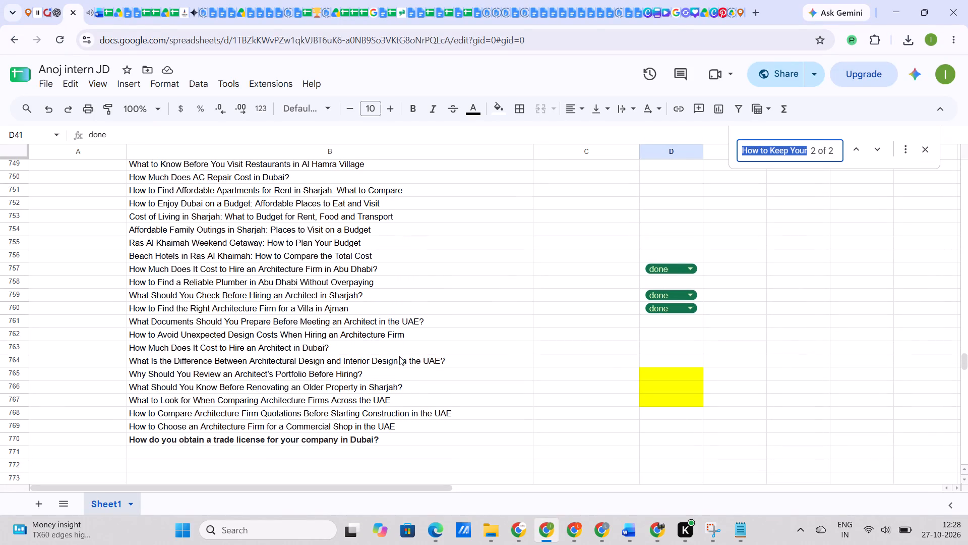
scroll(392, 345, "up", 1)
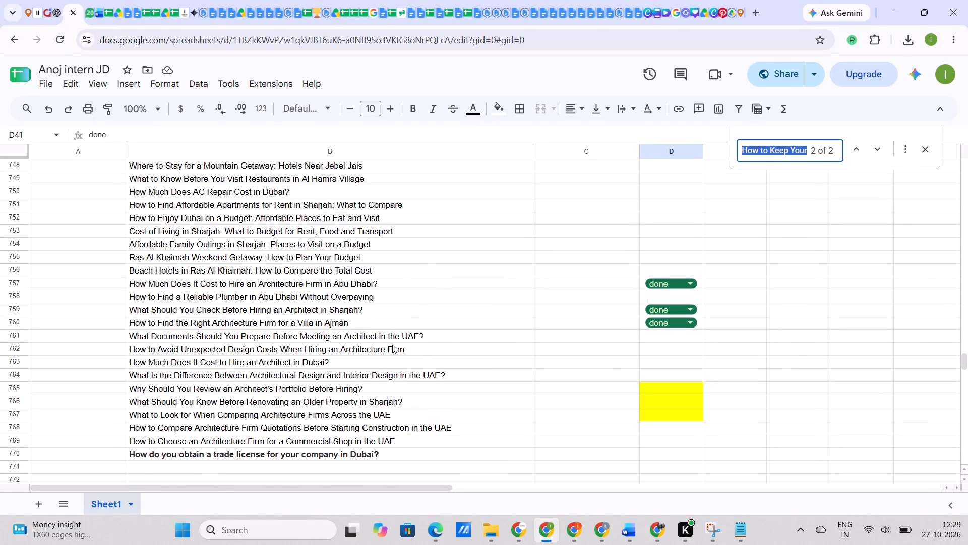
scroll(392, 345, "up", 3)
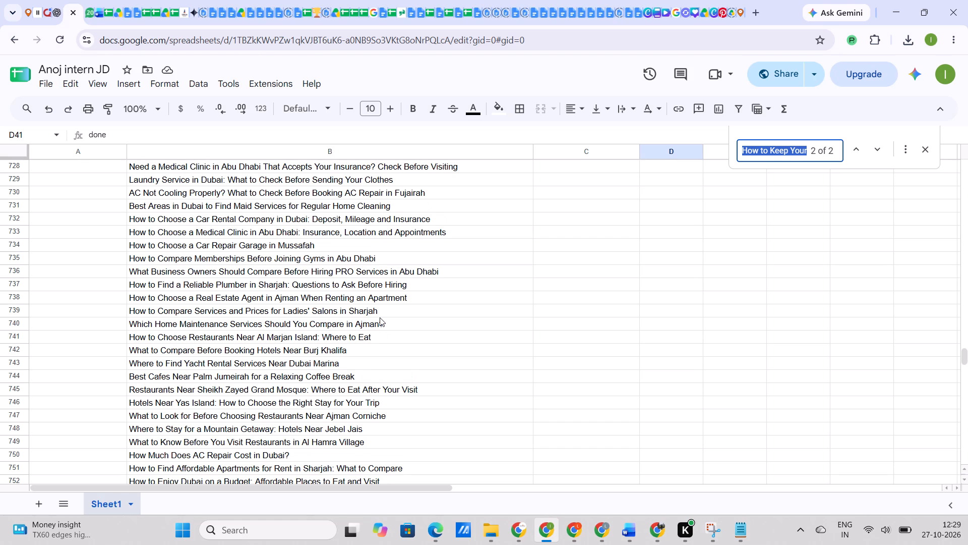
left_click_drag(397, 310, 406, 321)
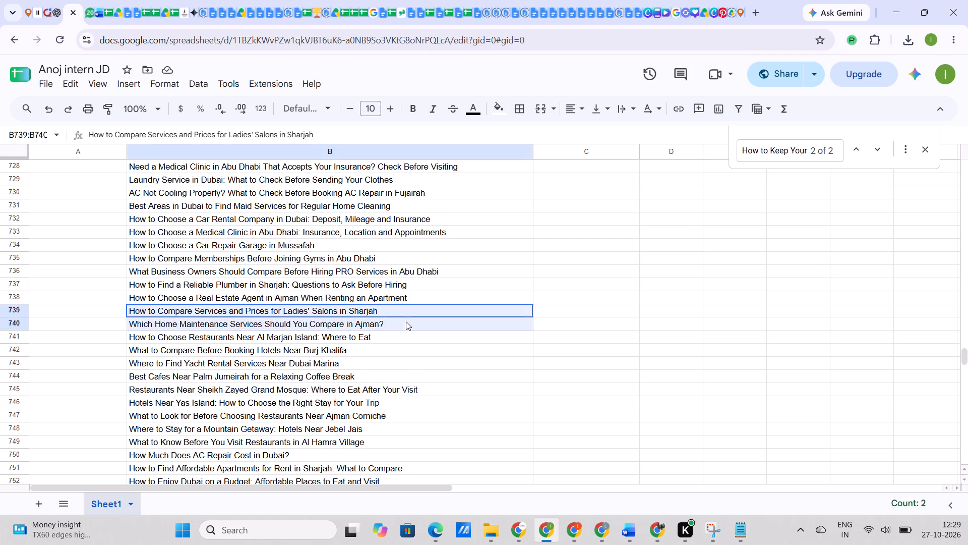
left_click_drag(406, 321, 406, 337)
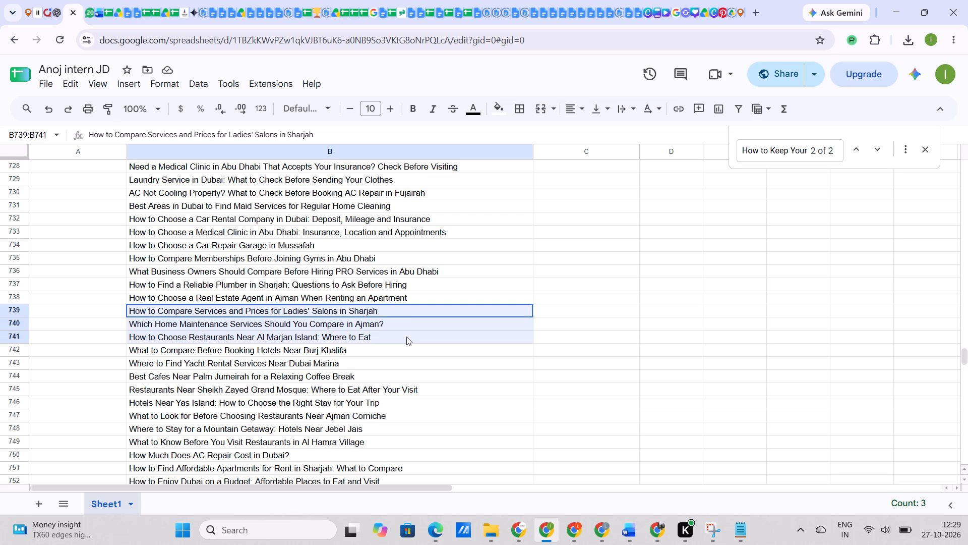
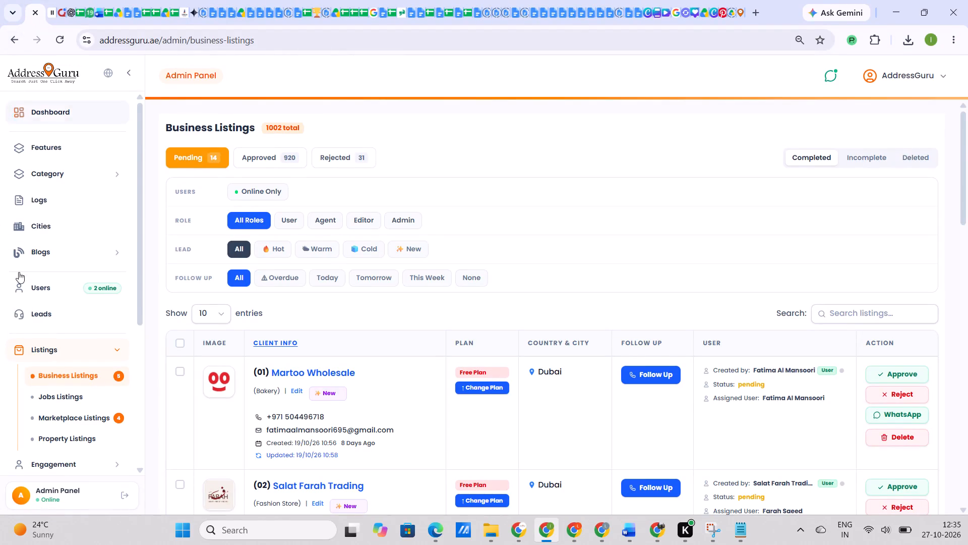
Open the marketplace listings in the admin panel and look through the pending entries.
left_click(83, 421)
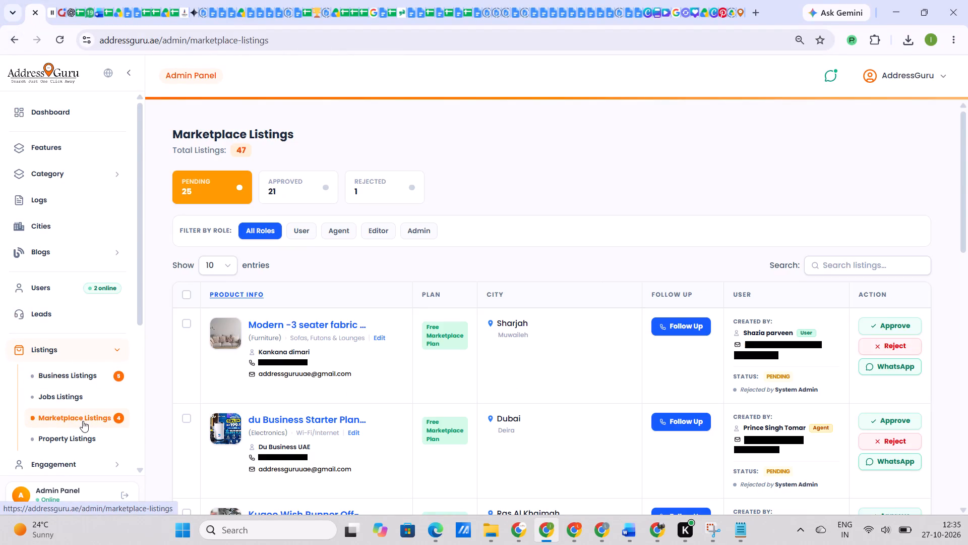
scroll(441, 319, "down", 1)
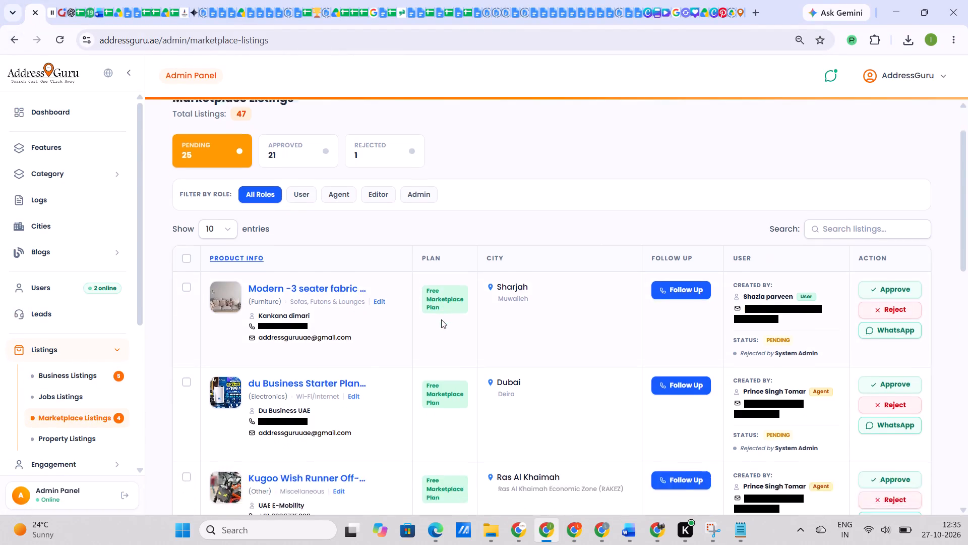
scroll(441, 319, "down", 3)
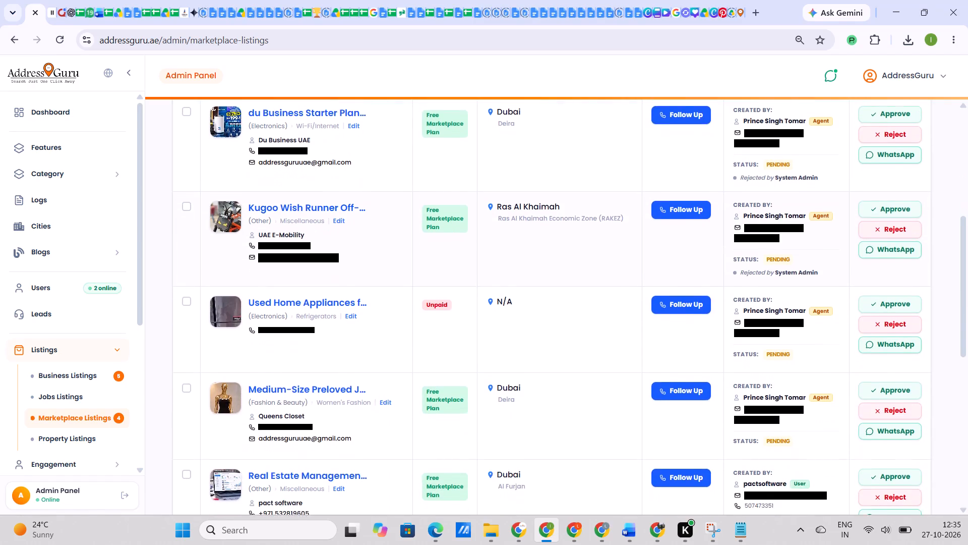
scroll(441, 319, "down", 2)
scroll(440, 319, "up", 4)
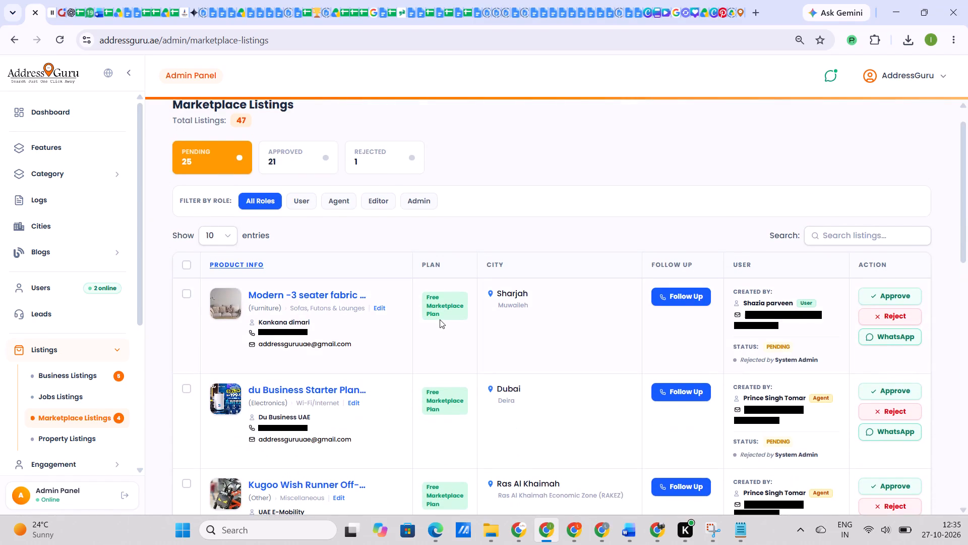
scroll(437, 319, "down", 2)
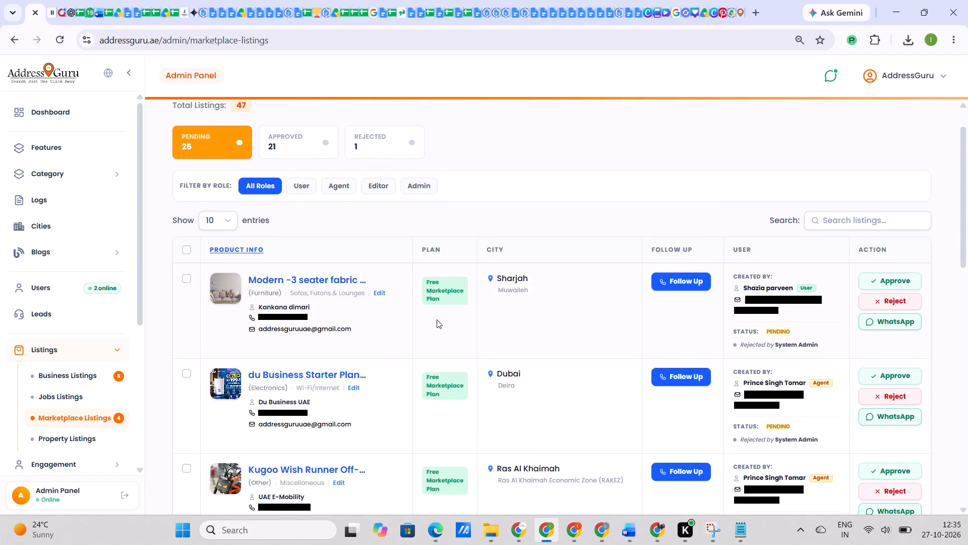
scroll(437, 319, "down", 2)
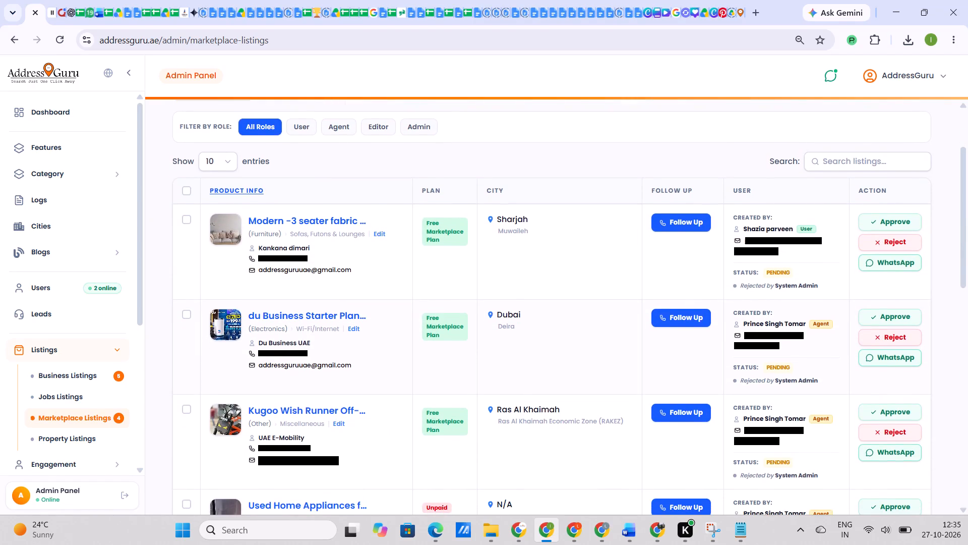
scroll(437, 319, "up", 2)
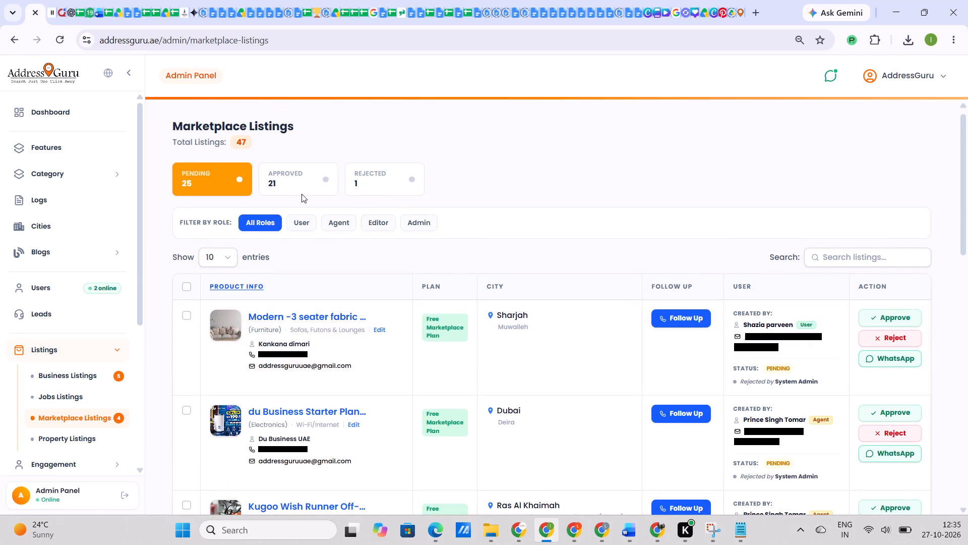
Filter the marketplace listings to approved ones and look through the entries.
left_click(297, 182)
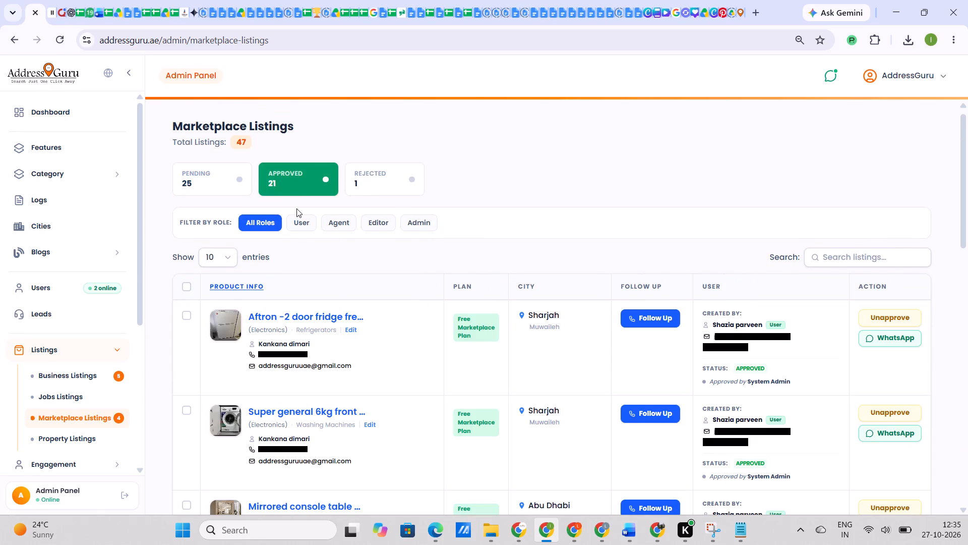
scroll(296, 208, "down", 8)
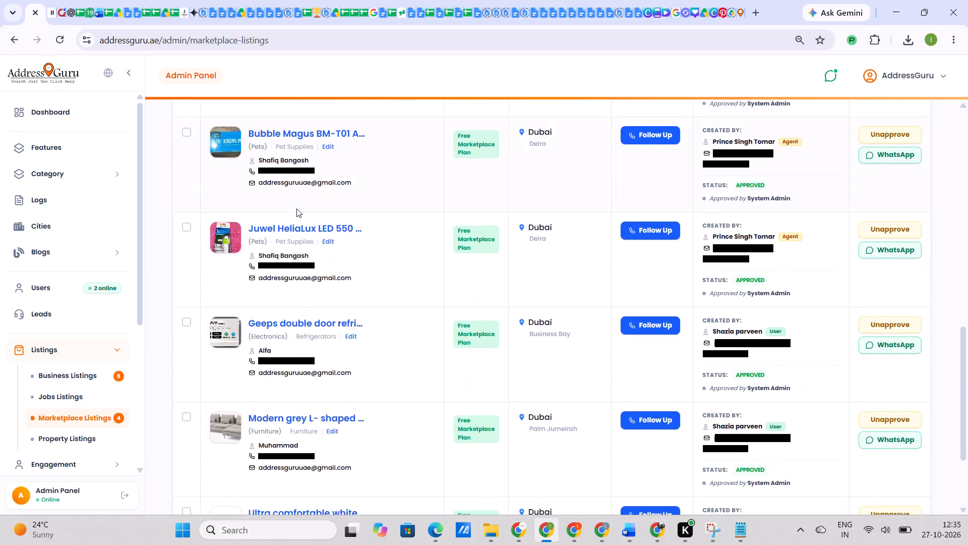
scroll(296, 208, "down", 2)
scroll(296, 208, "up", 7)
scroll(233, 196, "up", 1)
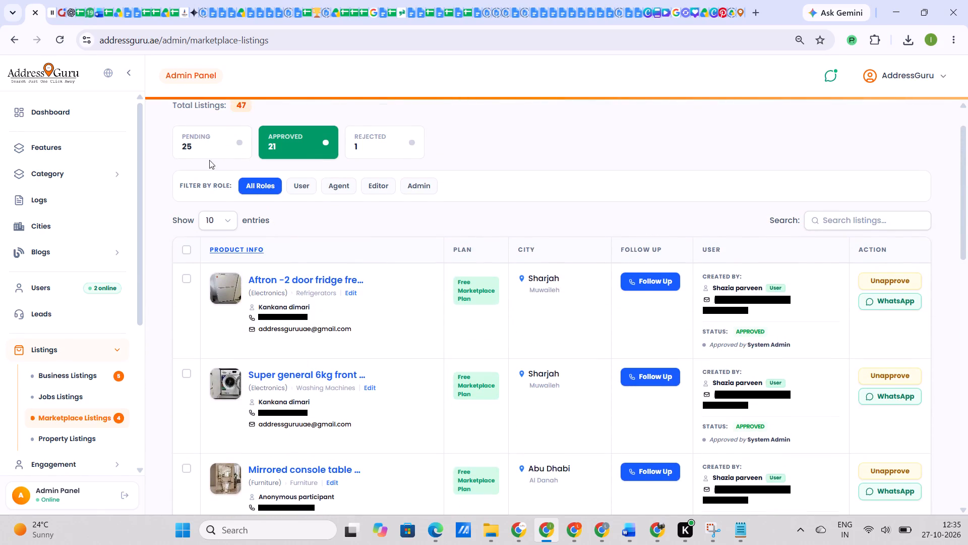
Return to the pending marketplace listings and look through their plans, cities and creators.
left_click(205, 149)
scroll(382, 250, "down", 1)
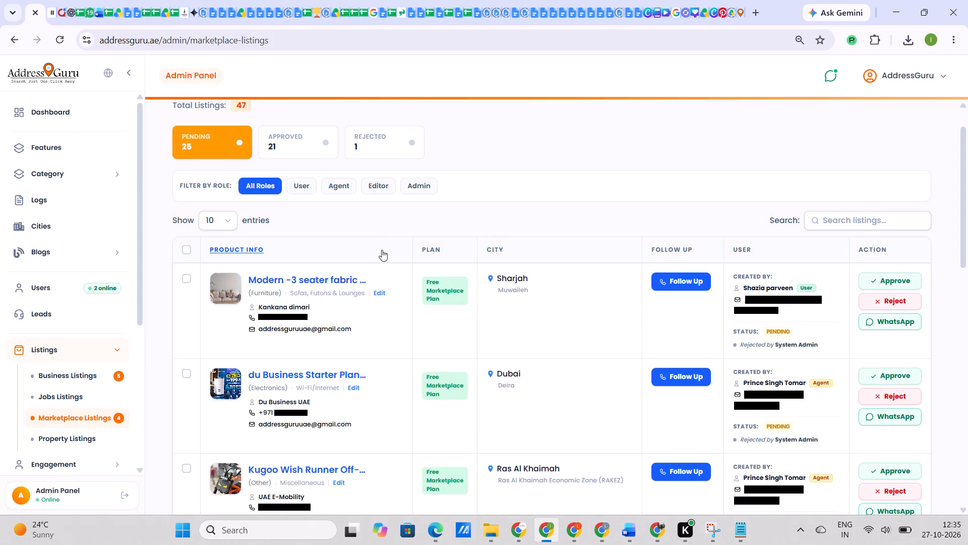
scroll(382, 250, "down", 5)
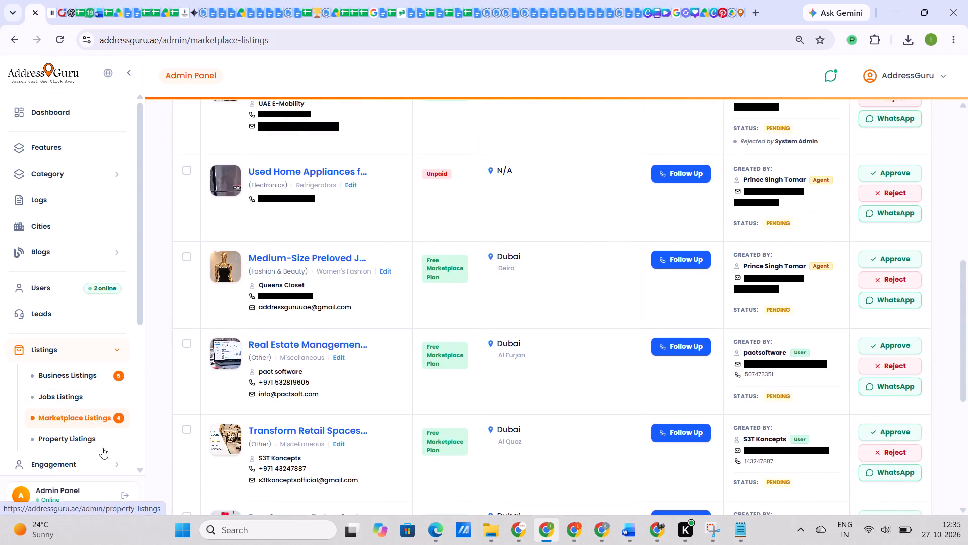
Open the property listings to check the pending entries.
left_click(83, 441)
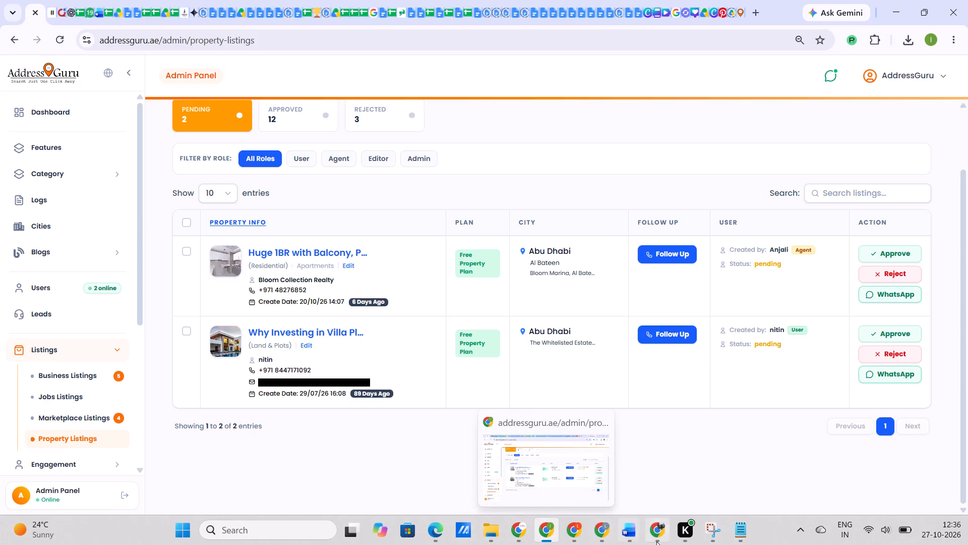
Switch to the Notepad notes titled "currently not indexed --328".
left_click(755, 542)
left_click(740, 540)
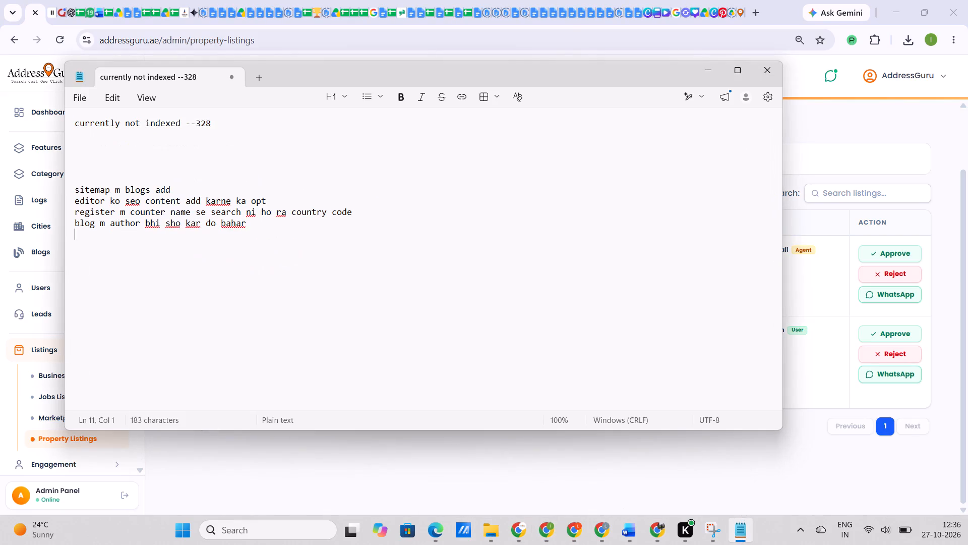
Add the note "market place aur property m listing update ho ri toh up" on the empty line below the blog author note.
type("market")
key("space")
type("place aur")
key("space")
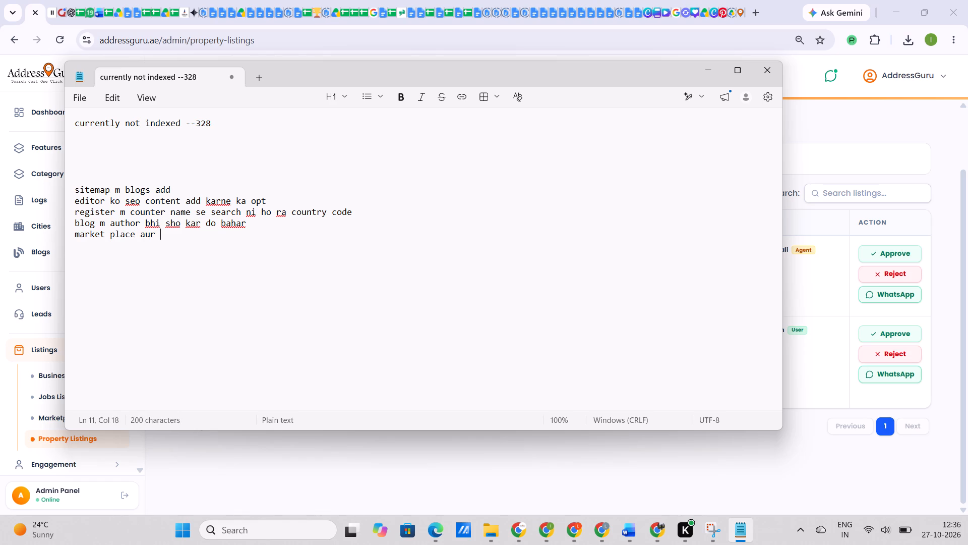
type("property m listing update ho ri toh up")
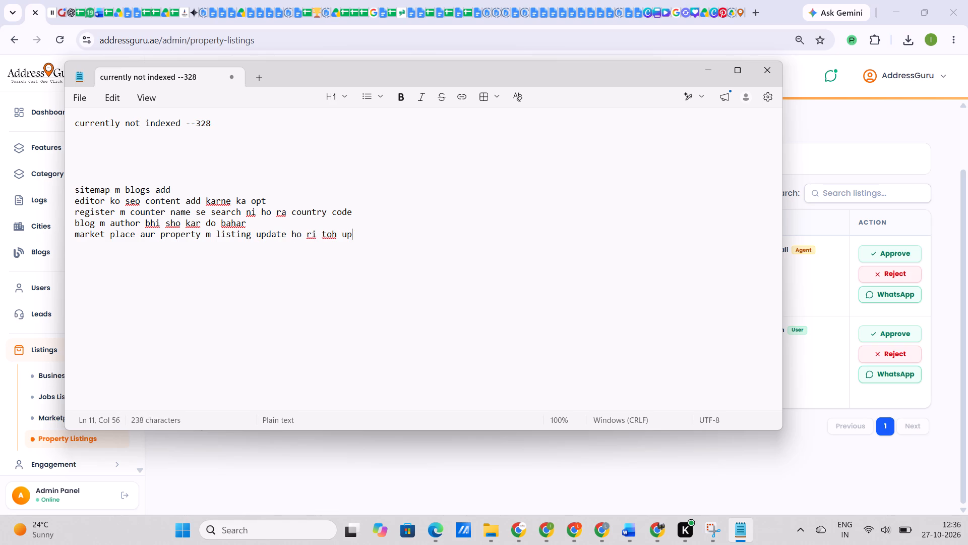
Complete the marketplace and property listing note so that it ends with "updated show kardo".
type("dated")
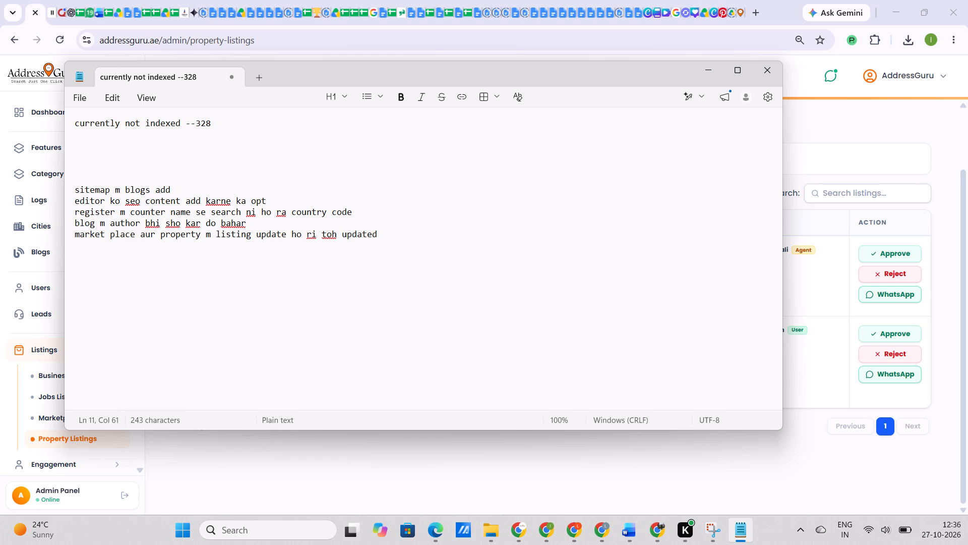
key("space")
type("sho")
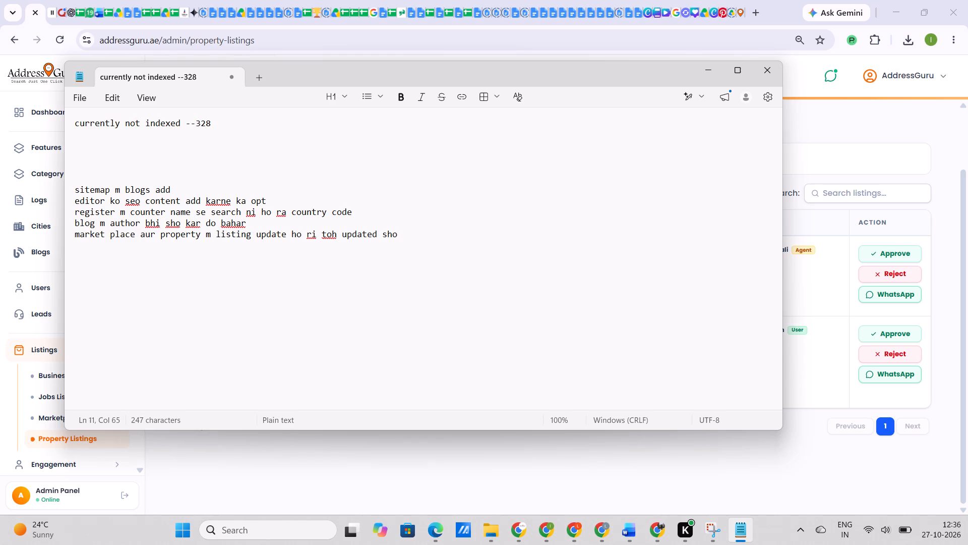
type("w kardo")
Look through the admin panel's users, leads, marketplace listings and property listings pages.
left_click(333, 441)
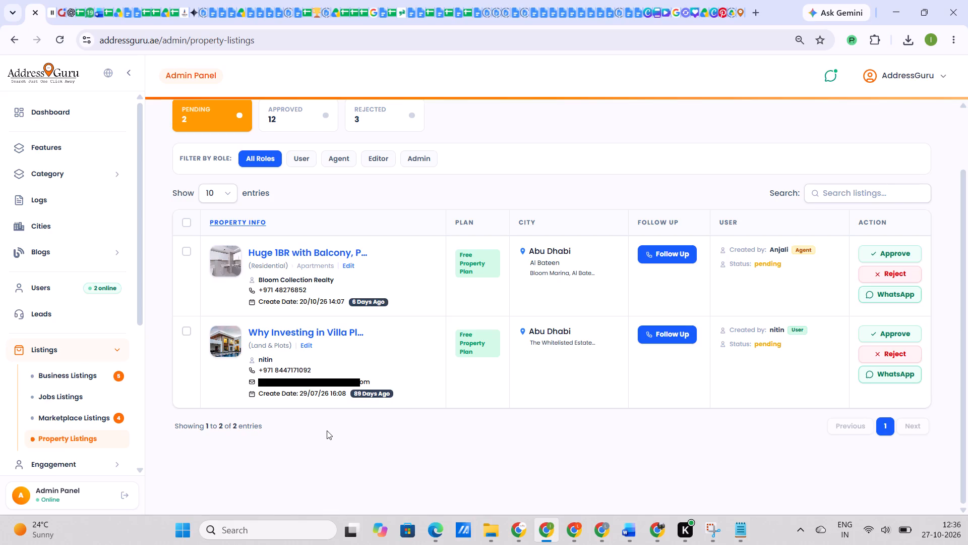
left_click(98, 286)
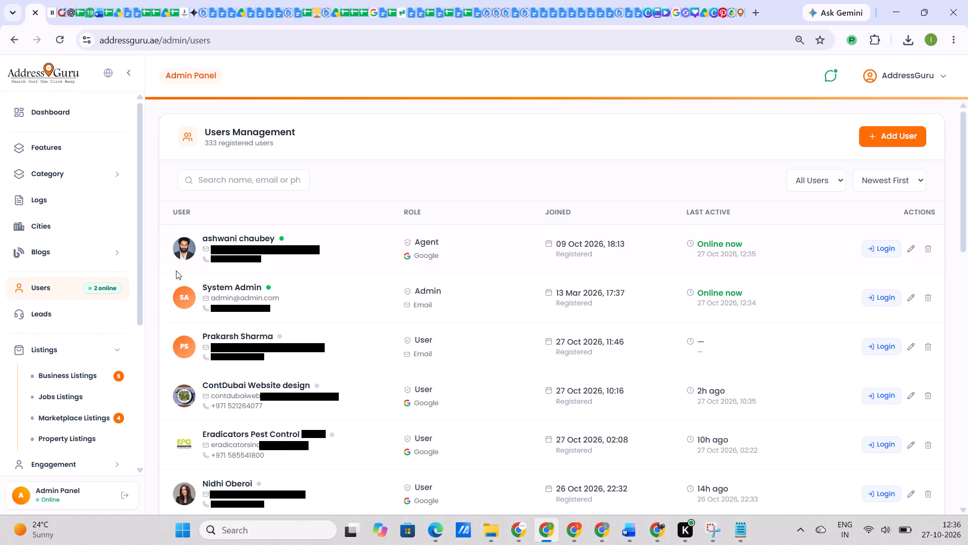
left_click(61, 325)
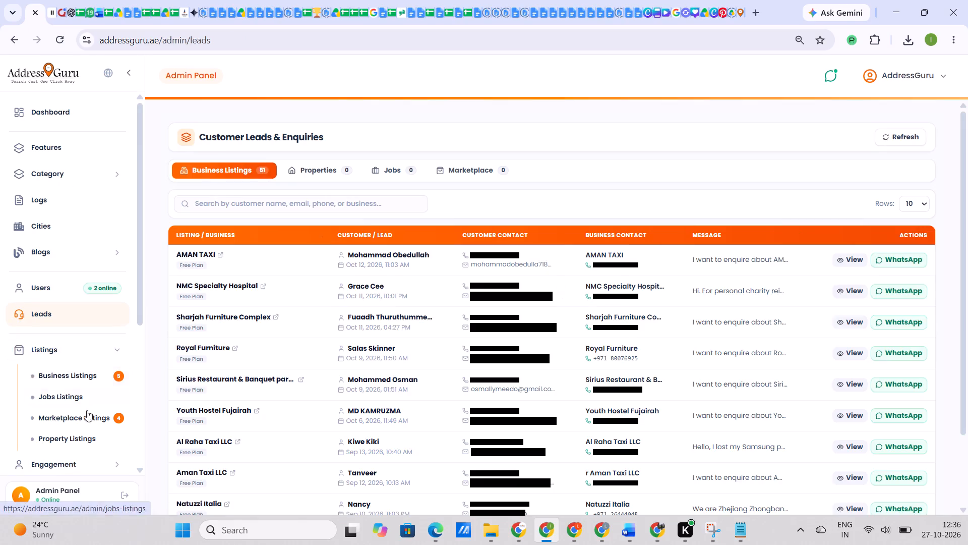
left_click(95, 419)
left_click(87, 442)
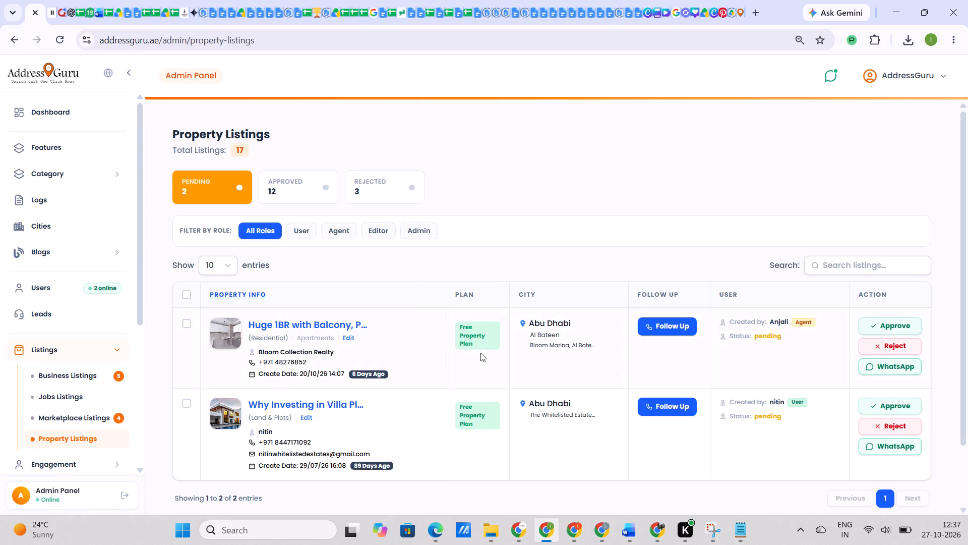
Copy the creator's name from the pending "Huge 1BR with Balcony" property listing and switch to the "Anoj intern JD" spreadsheet.
left_click_drag(769, 324, 792, 320)
left_click_drag(792, 320, 785, 321)
key("ctrl+c")
left_click(85, 0)
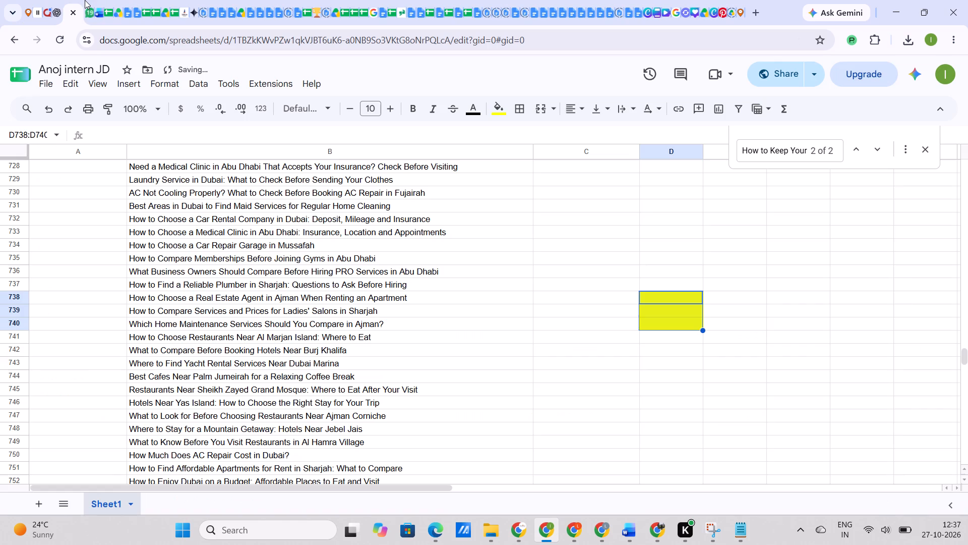
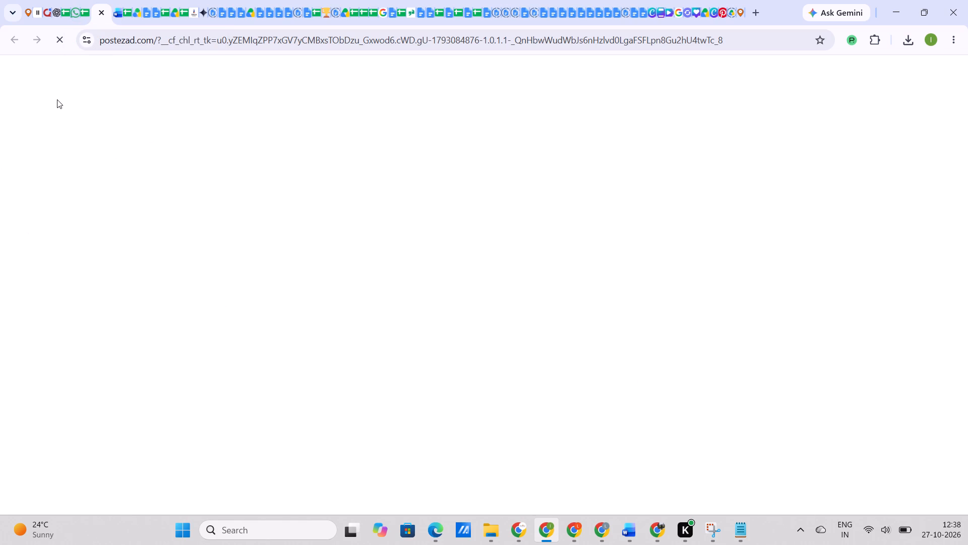
Open the Windows quick settings for the Wi-Fi connection while the postezad.com page is loading.
left_click(861, 531)
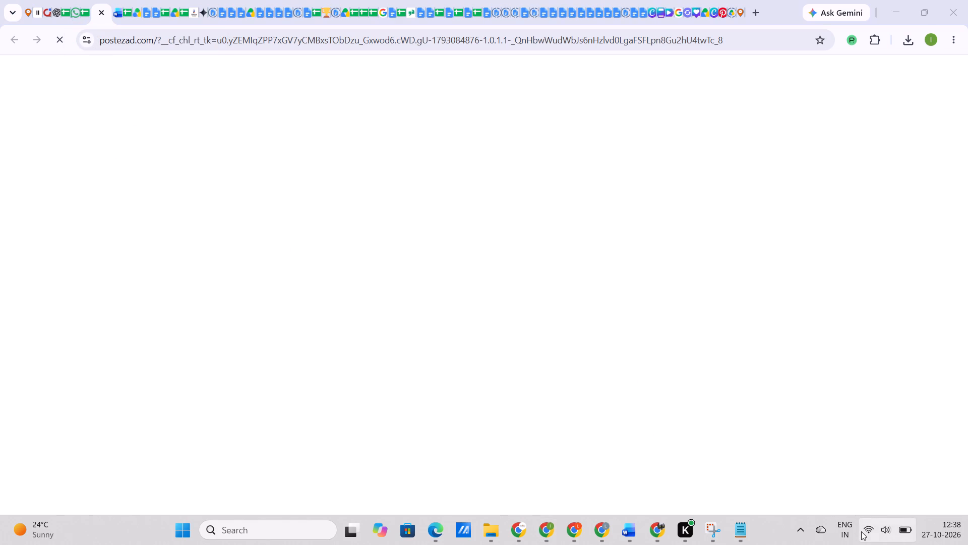
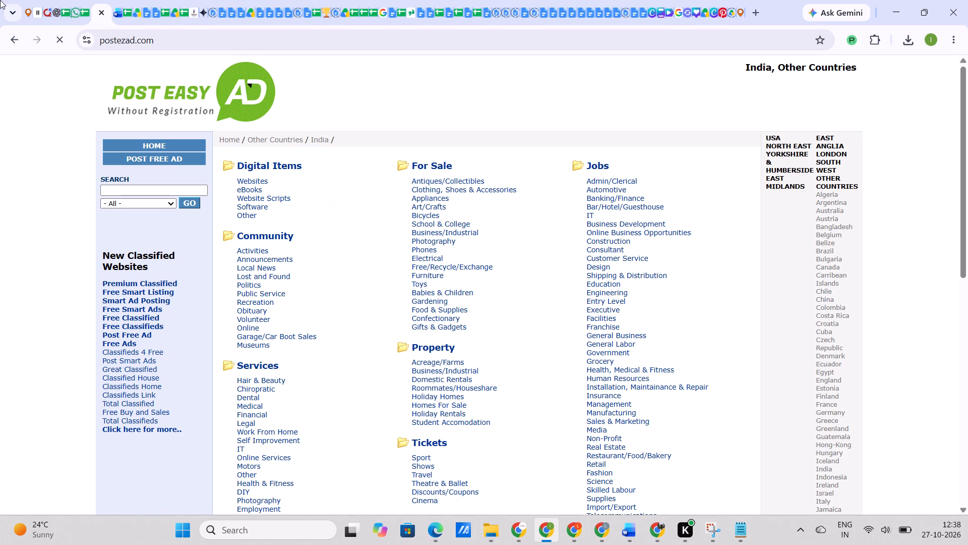
Start a new free ad for India on Post Easy Ad and choose the Services category.
left_click(155, 159)
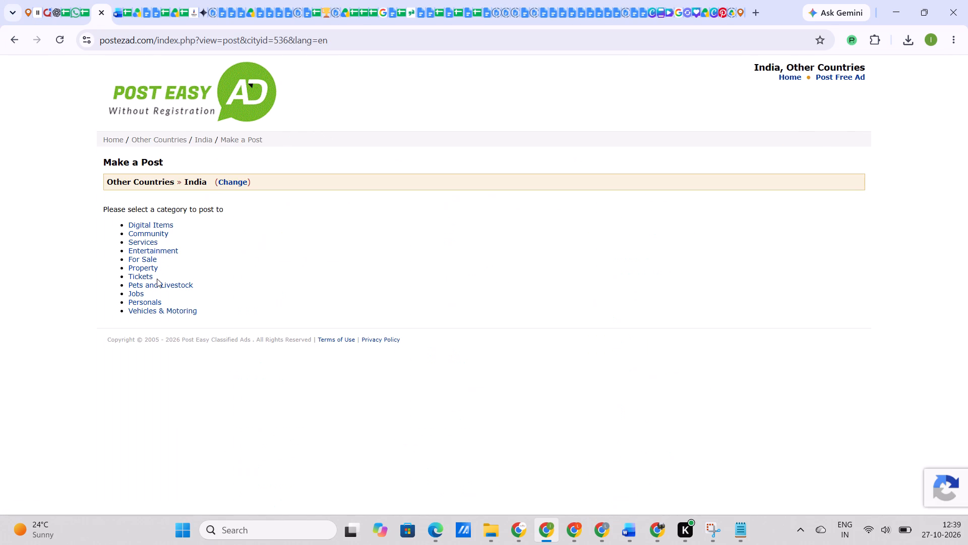
left_click(137, 245)
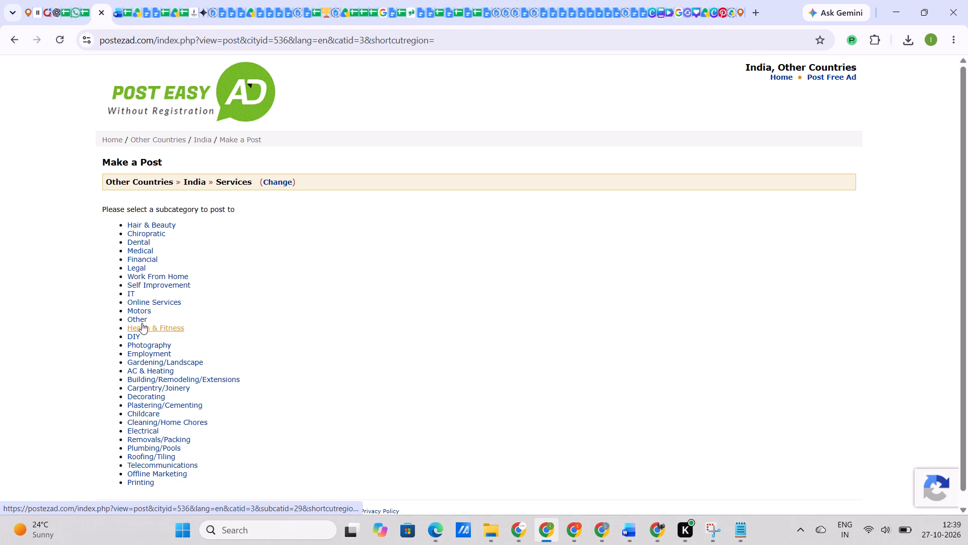
Search the Services subcategory list for "edu" and look through the available subcategories.
key("ctrl+f")
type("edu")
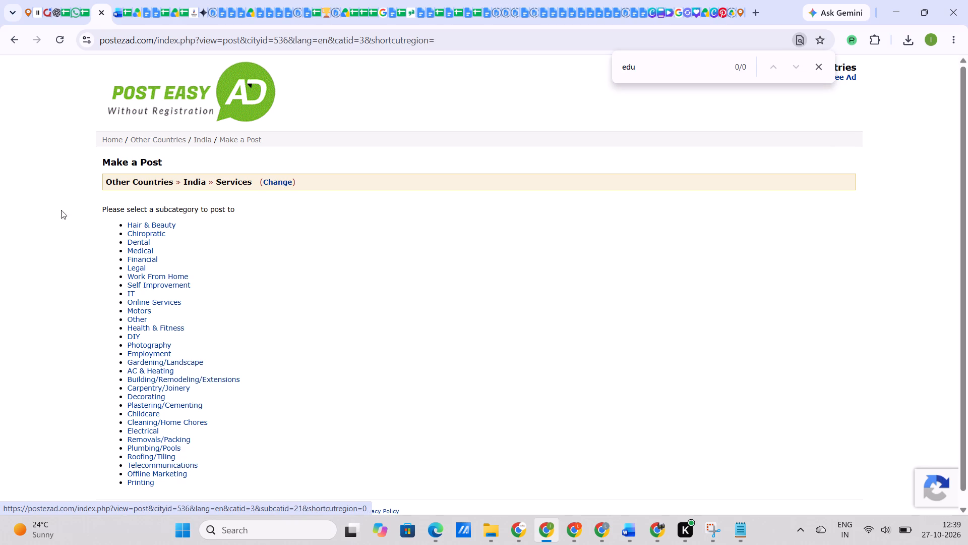
scroll(175, 231, "down", 1)
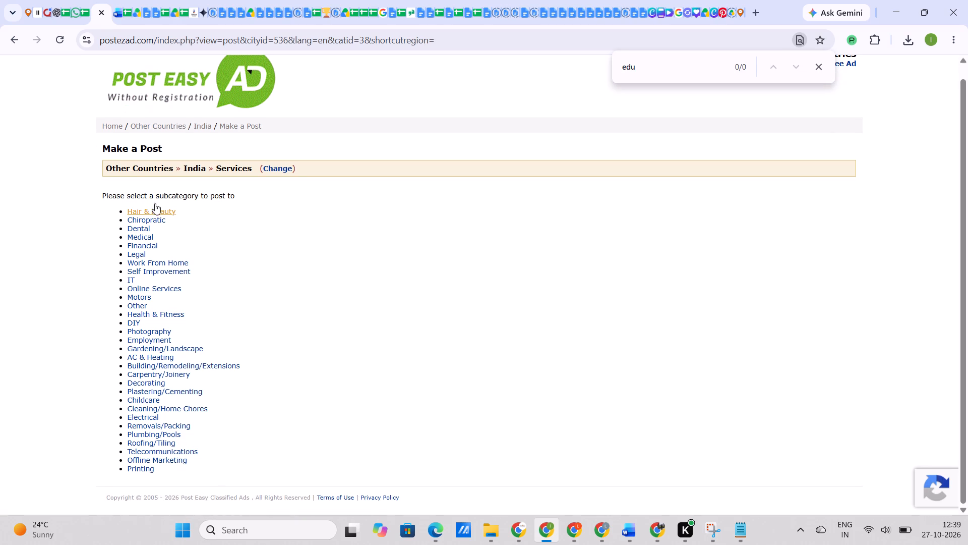
scroll(155, 203, "down", 1)
Return to the India category list and choose the Jobs category for the ad instead of Services.
left_click(12, 38)
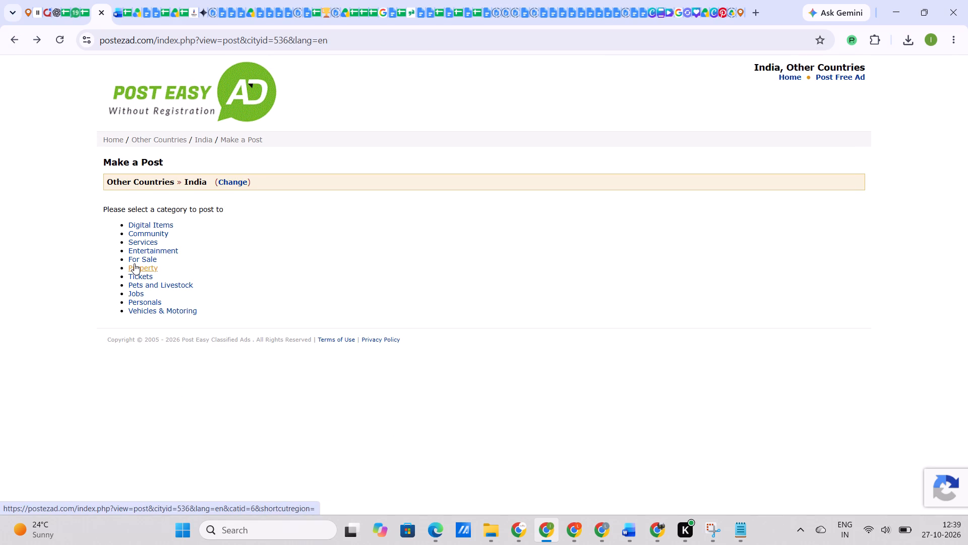
left_click(133, 289)
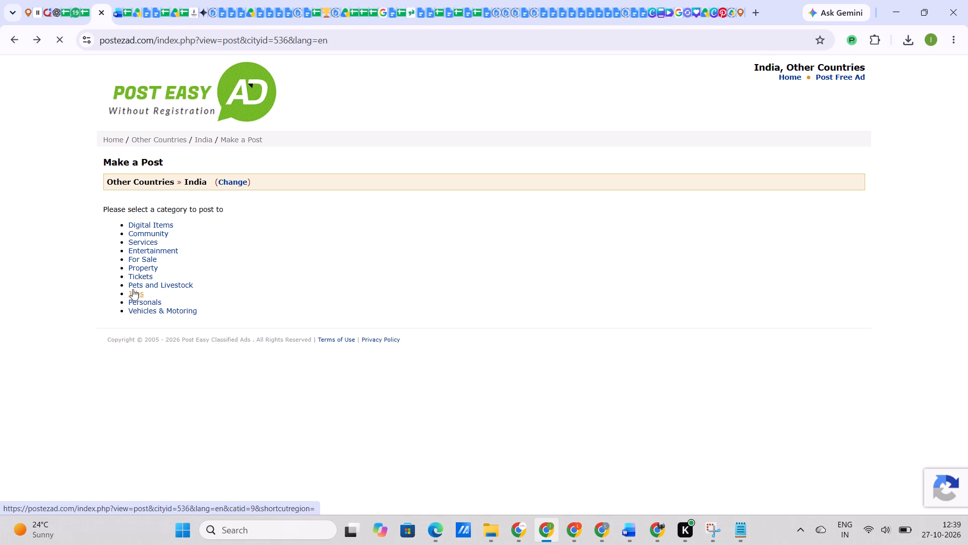